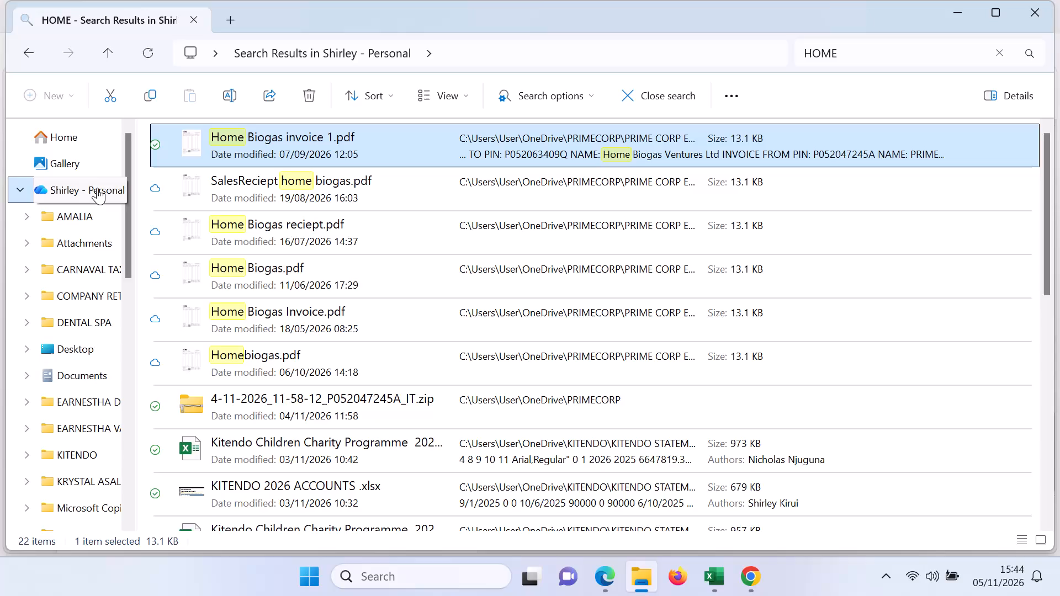
Leave the HOME search results for the personal OneDrive folder, and go on to open the Downloads folder.
left_click(97, 189)
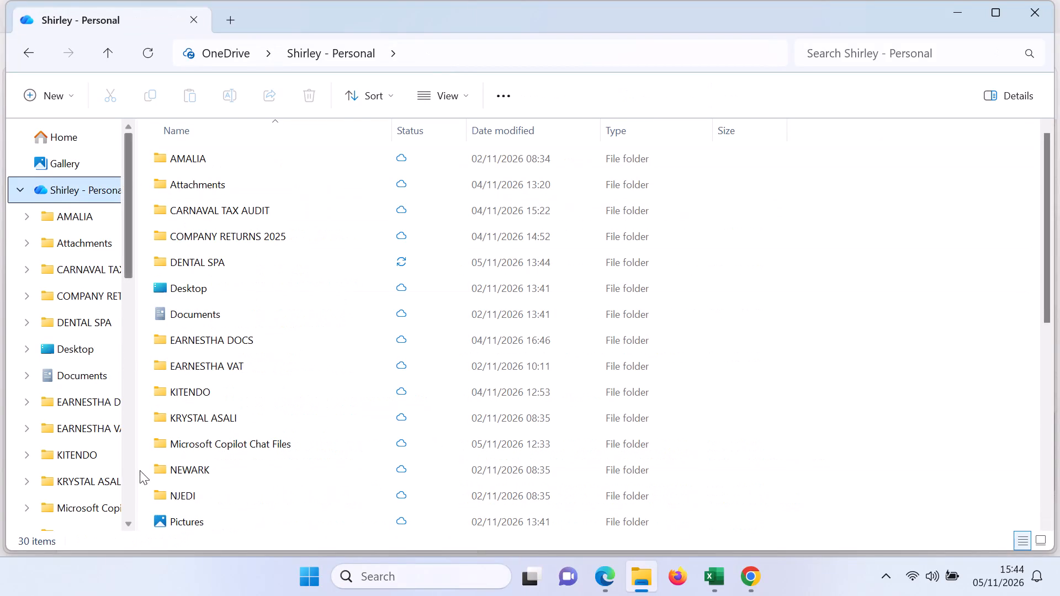
triple_click(126, 523)
triple_click(126, 523)
triple_click(126, 523)
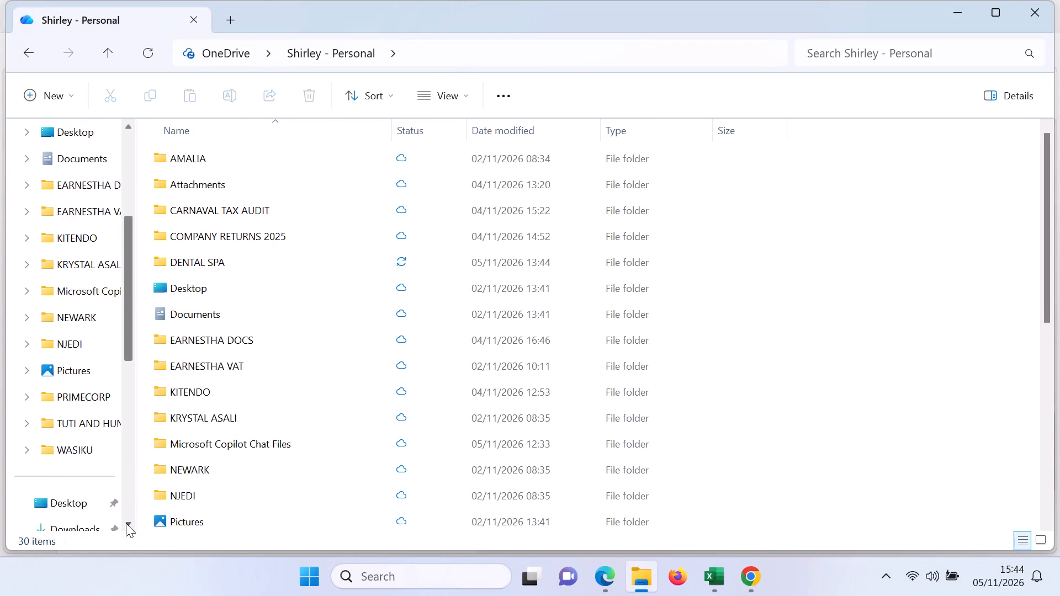
left_click(126, 523)
left_click(94, 480)
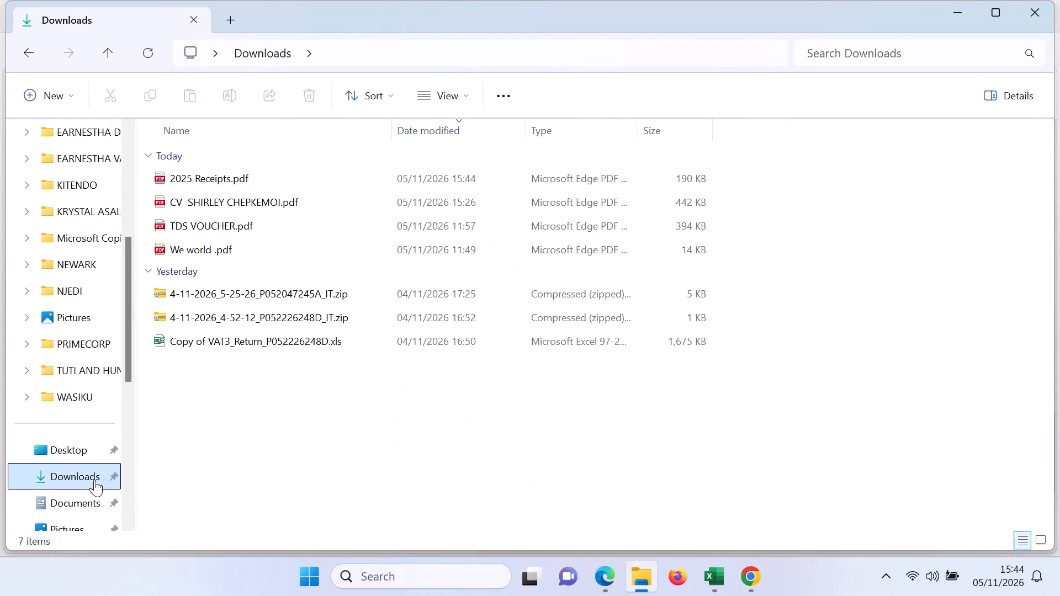
Open the 2025 Receipts PDF from the Downloads folder for viewing.
double_click(225, 185)
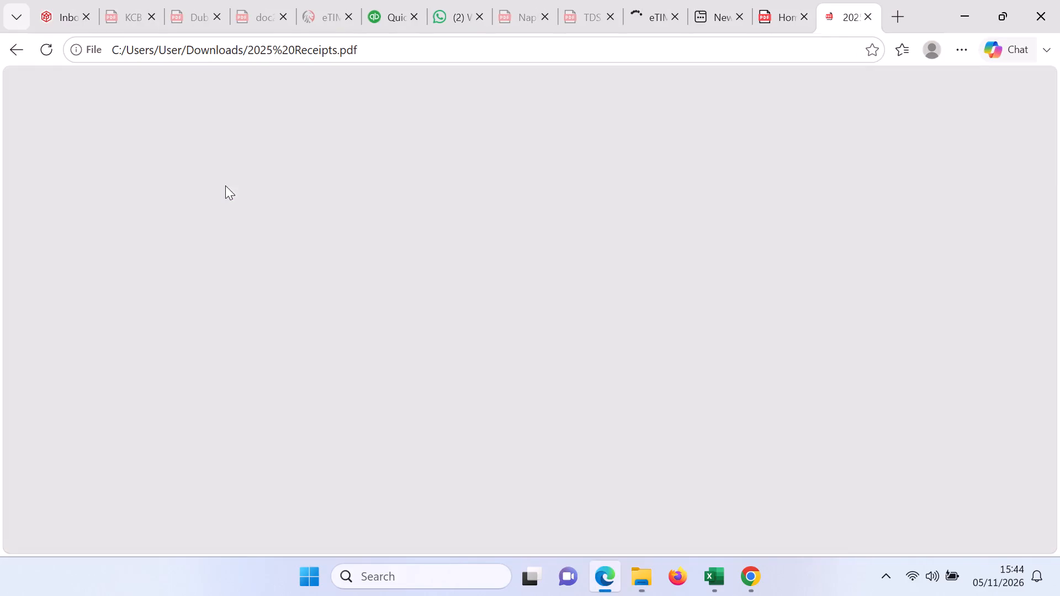
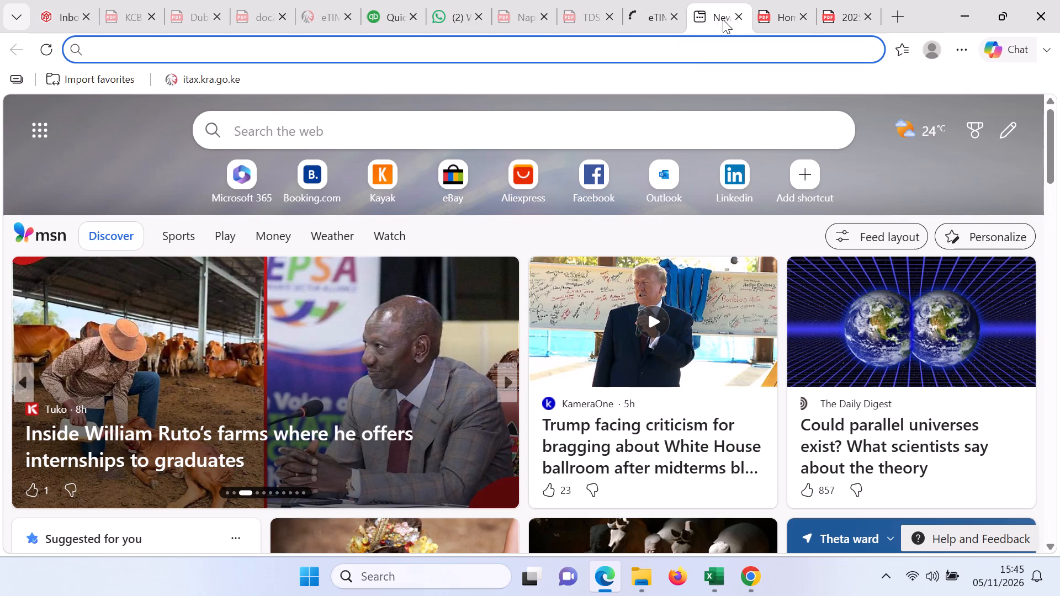
Close the empty new tab in the browser and switch to the Downloads folder in File Explorer.
left_click(738, 18)
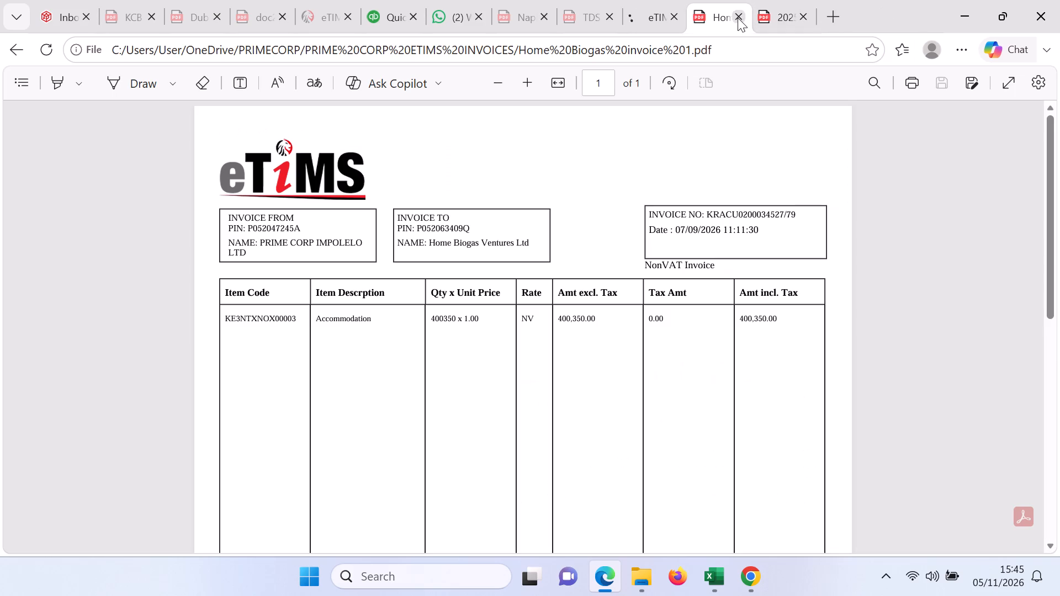
left_click(639, 571)
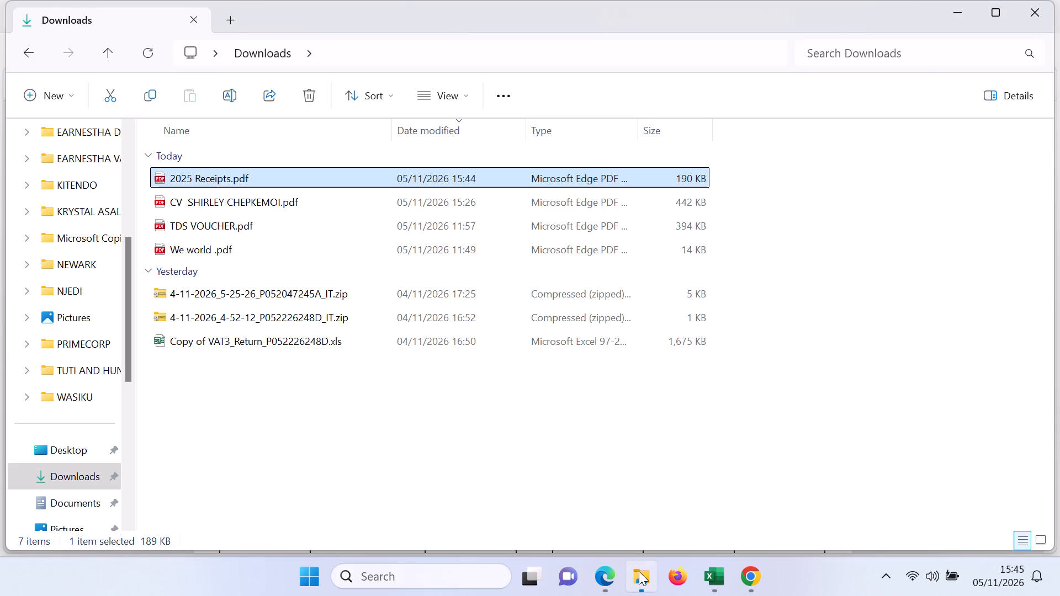
Open 2025 Receipts.pdf from the Downloads folder to view the scanned receipts.
double_click(270, 178)
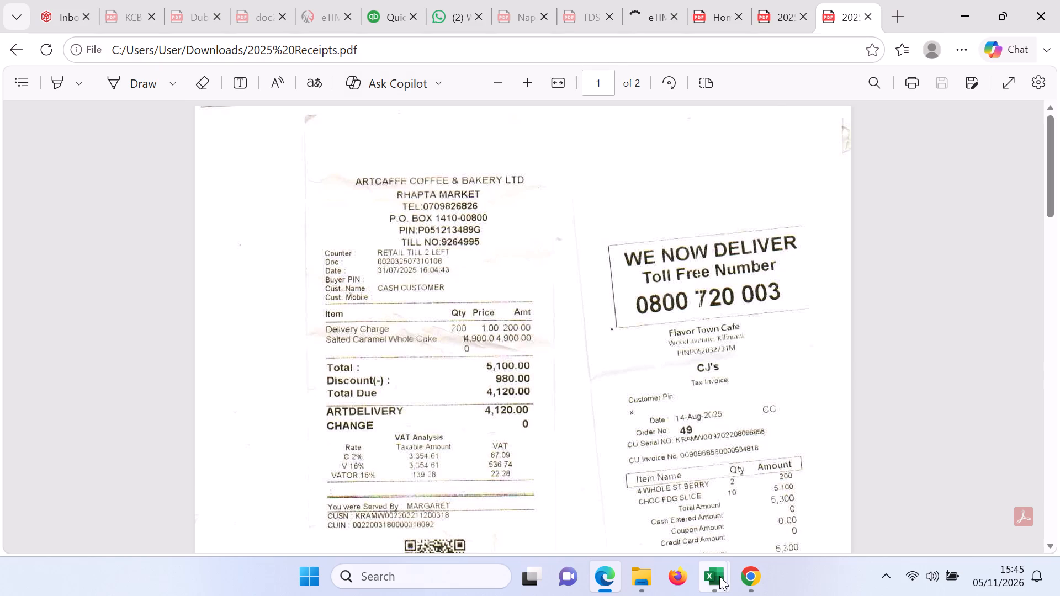
Switch to the BREAKDOWN DENTAL workbook in Excel.
left_click(498, 503)
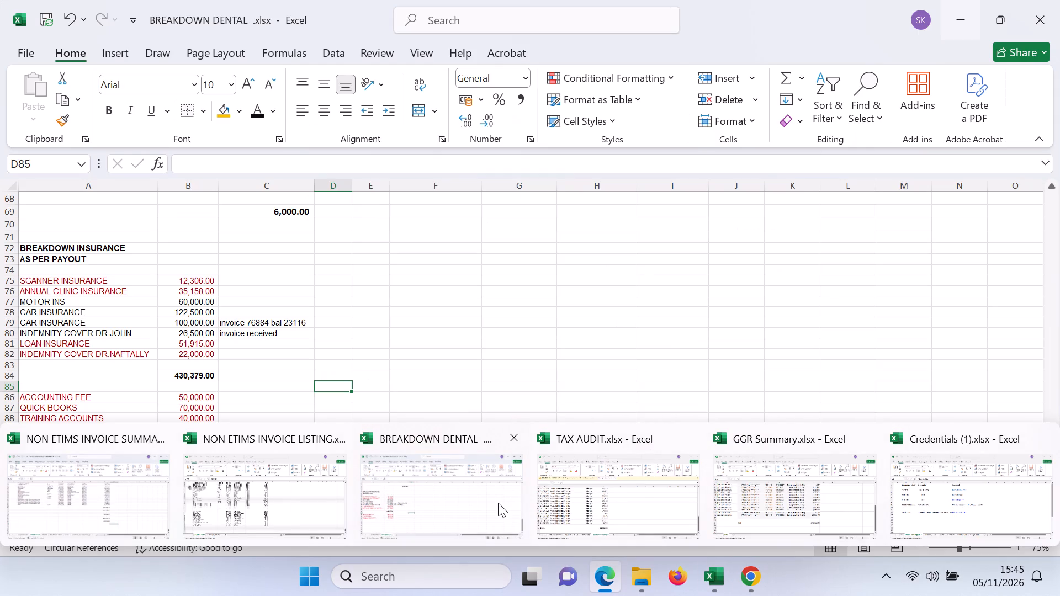
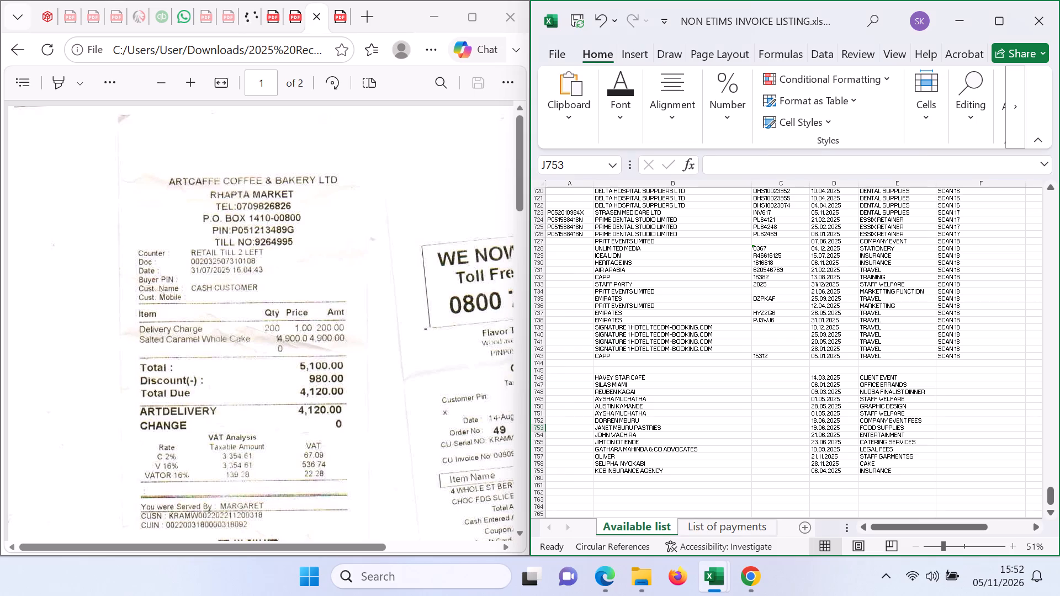
Enter ARTCAFEE COFEE & BAKERY LTD as the supplier in cell B760, the first empty row of the Available list sheet.
left_click(616, 481)
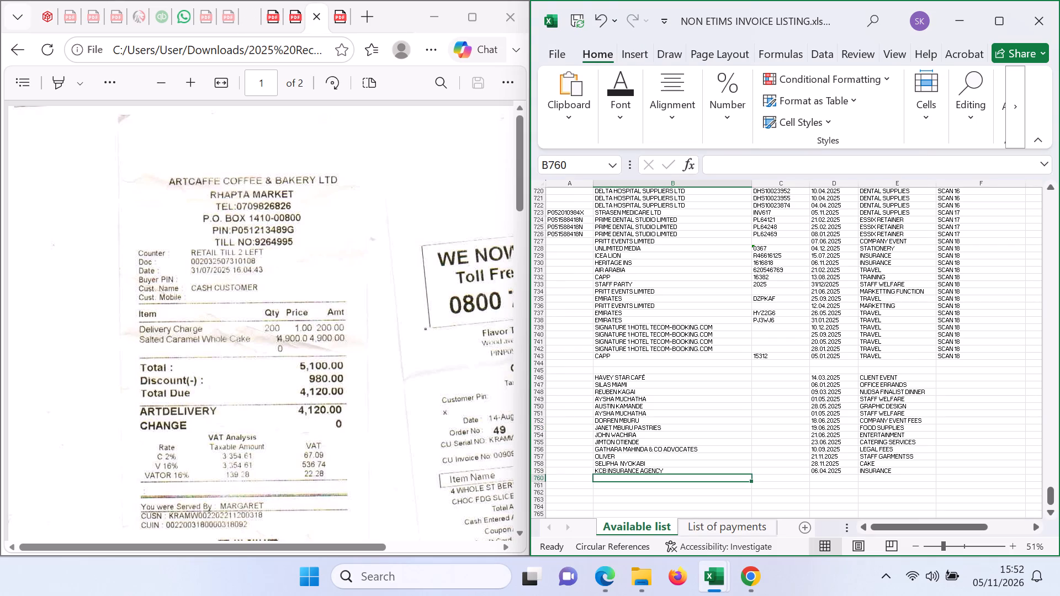
type("art")
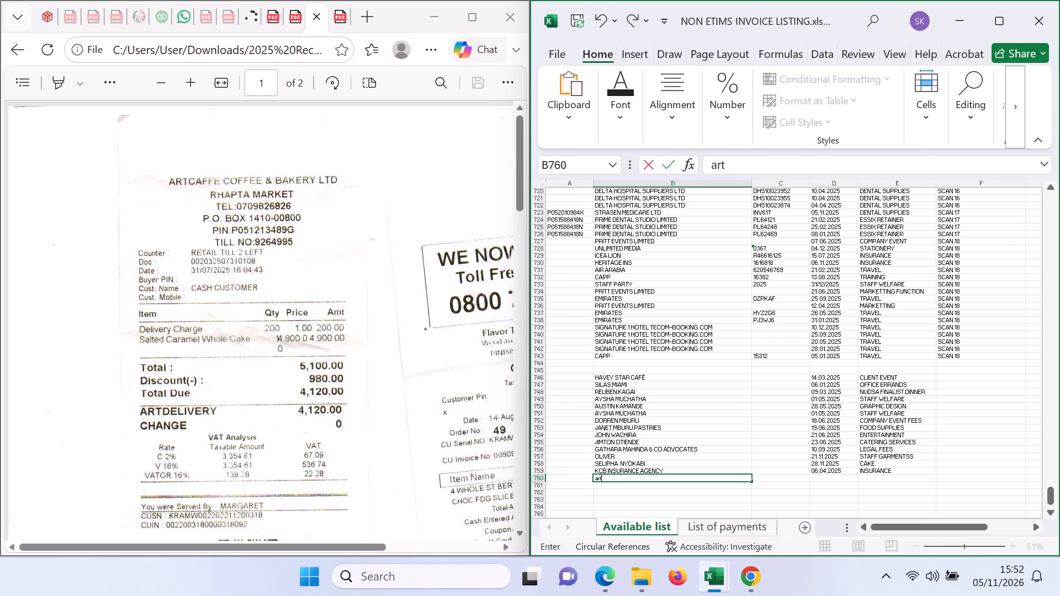
key("BackSpace")
key("BackSpace")
key("BackSpace")
key("BackSpace")
type("ARTCAFEE")
key("space")
type("COFEE")
key("space")
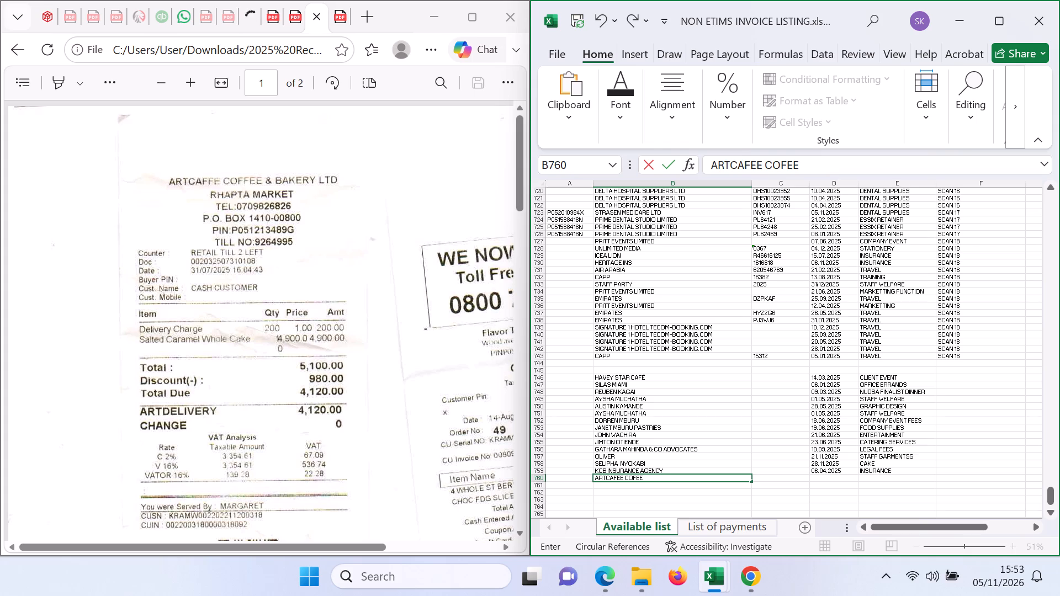
key("shift+ampersand")
key("space")
type("BAKERY LTD")
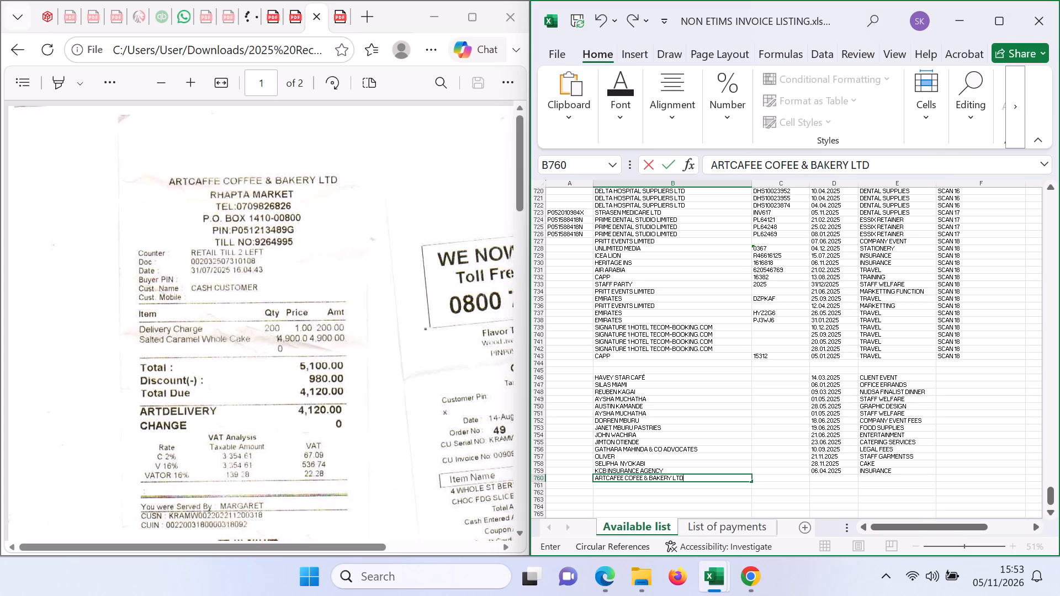
Complete row 760 from the Artcaffe receipt with date 31.07.2025, description MEALS and amount 4120.
left_click(834, 478)
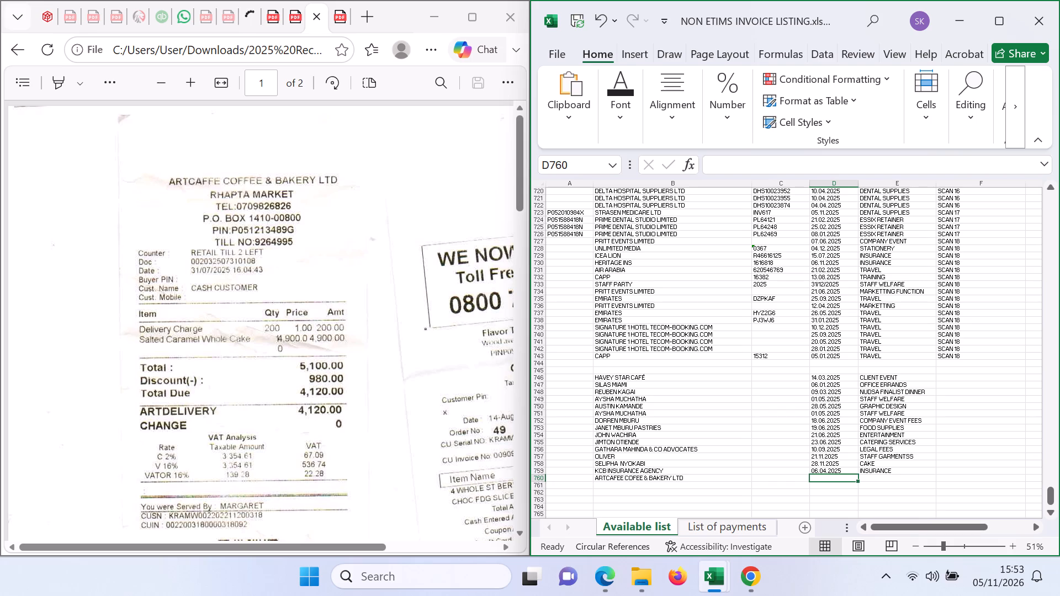
type("31.07.2025")
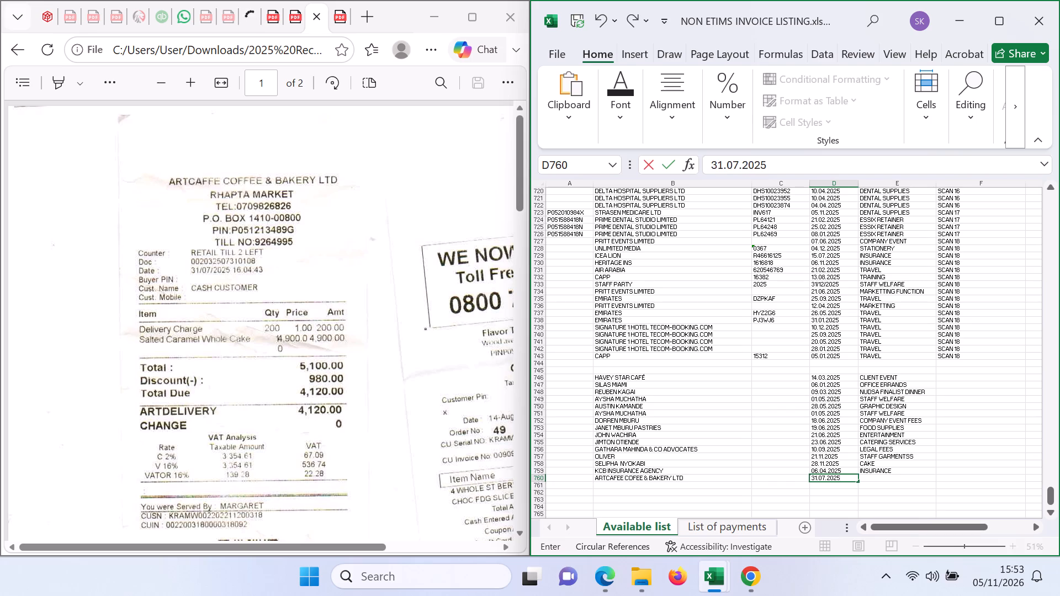
left_click(877, 477)
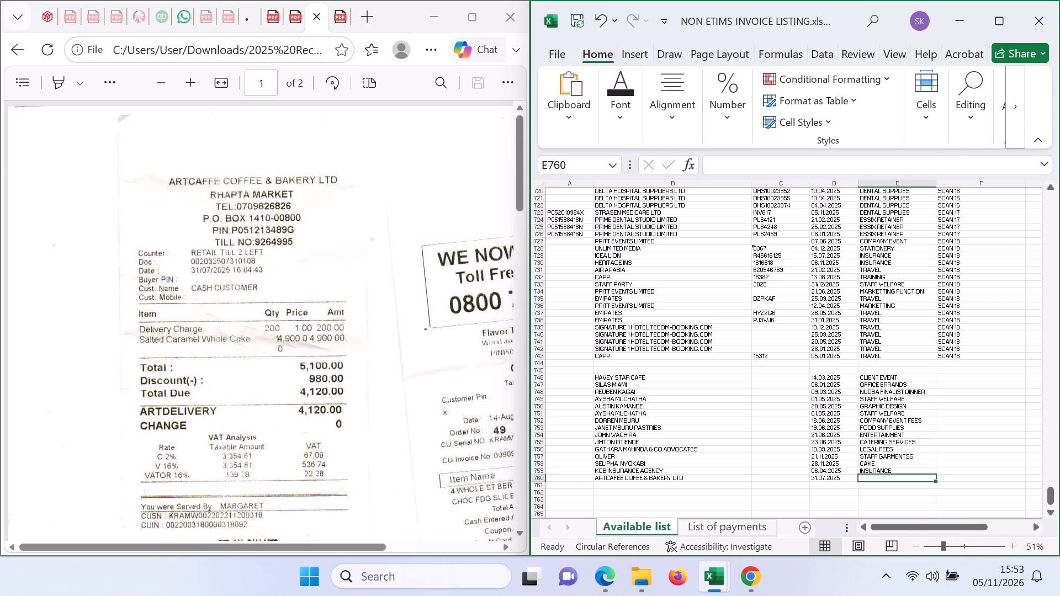
key("c")
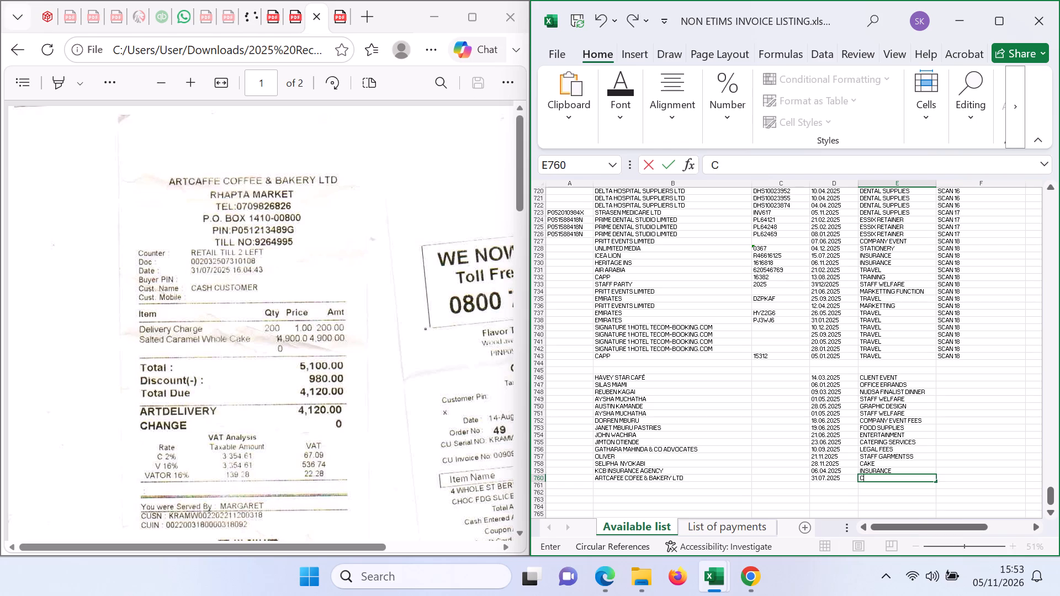
key("BackSpace")
key("f")
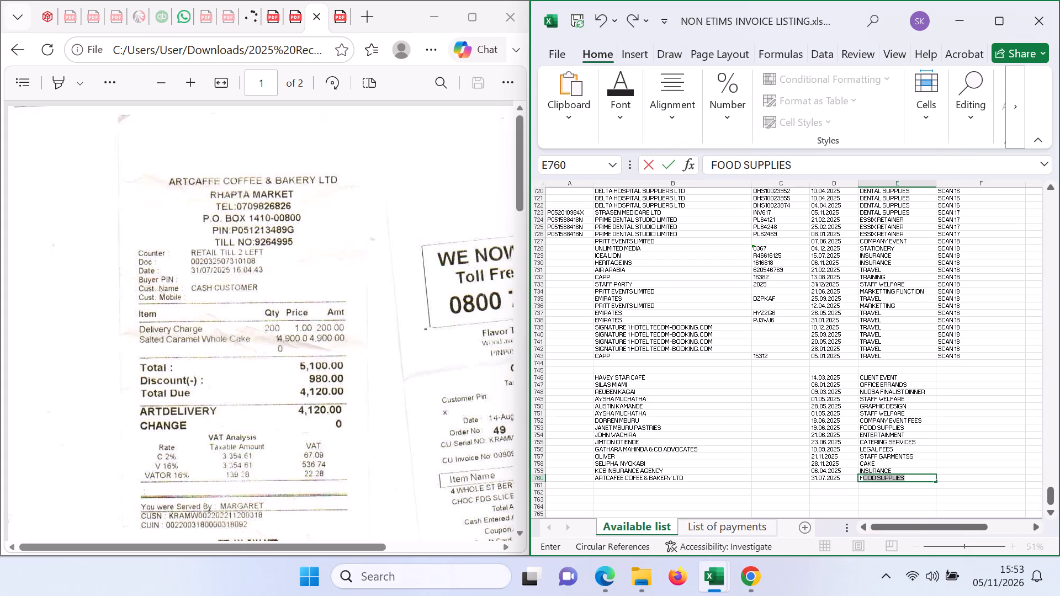
key("BackSpace")
key("BackSpace")
key("BackSpace")
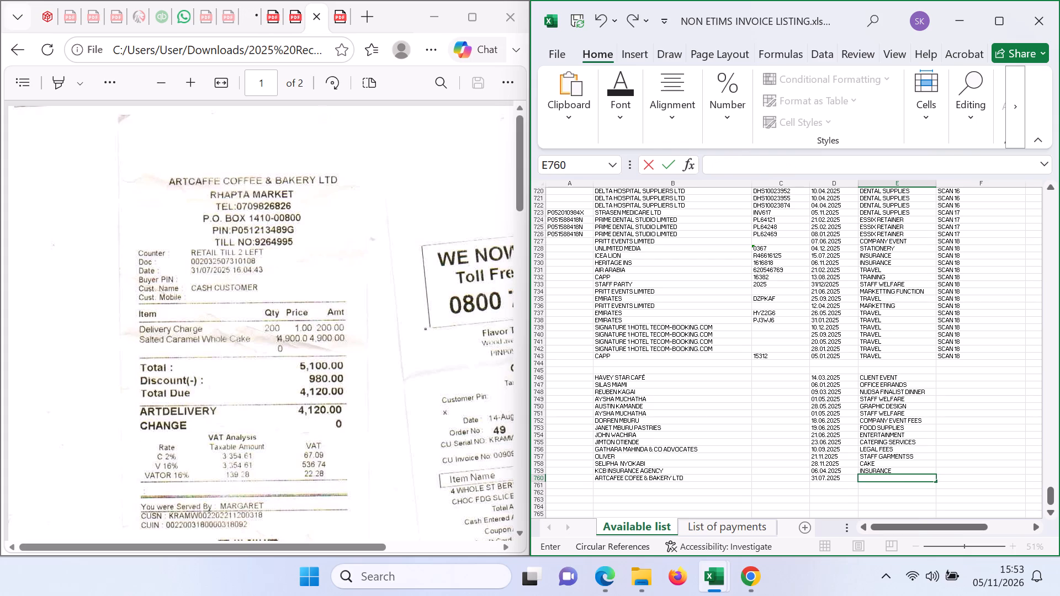
type("MEALS")
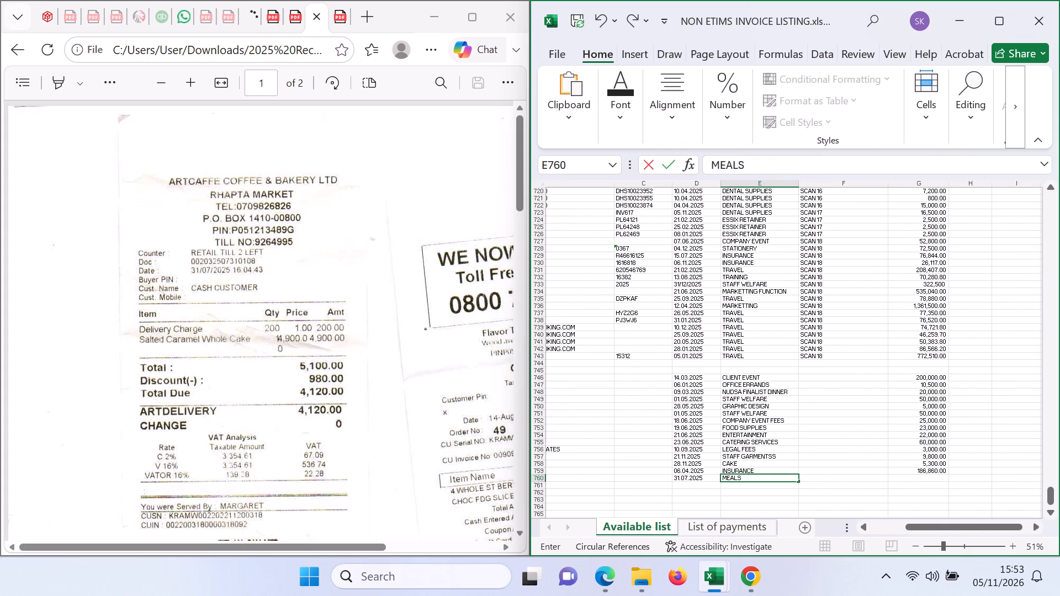
left_click(926, 476)
type("4120")
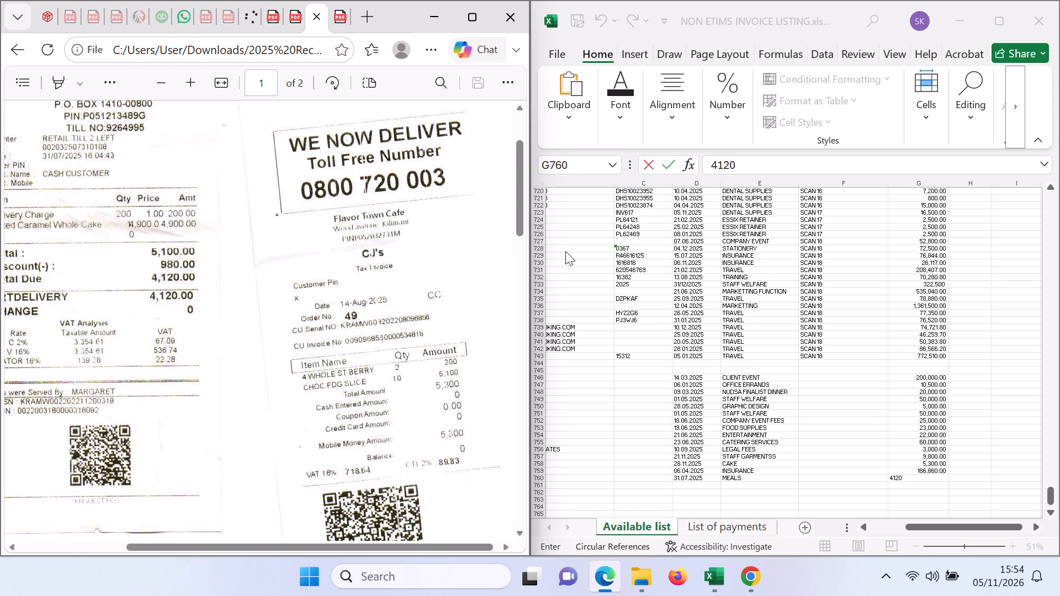
Enter FLAVOUR TOWN as the supplier in cell B761, below the Artcaffe entry.
left_click(769, 489)
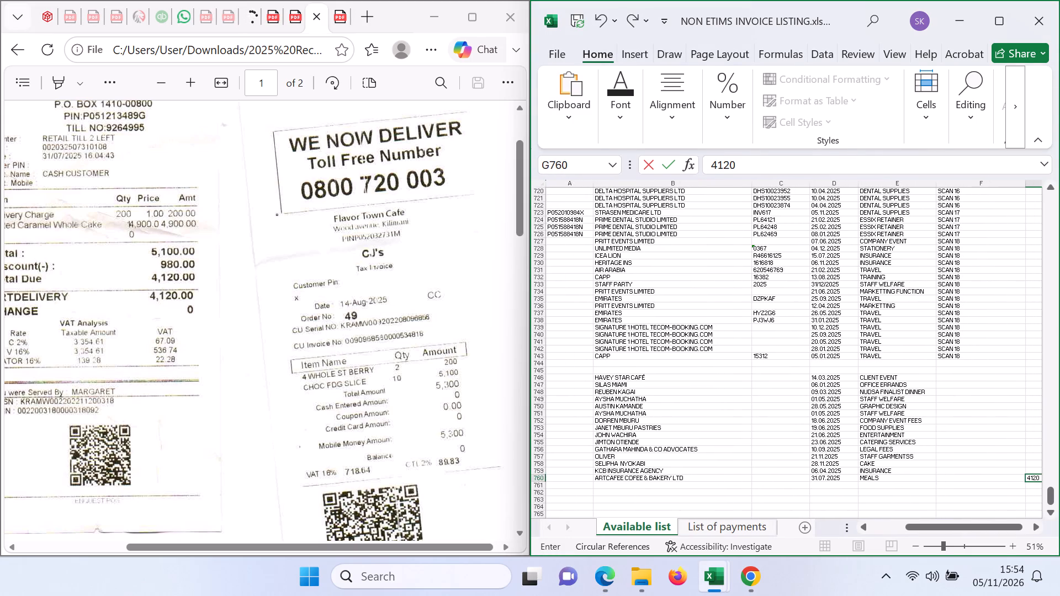
left_click(601, 488)
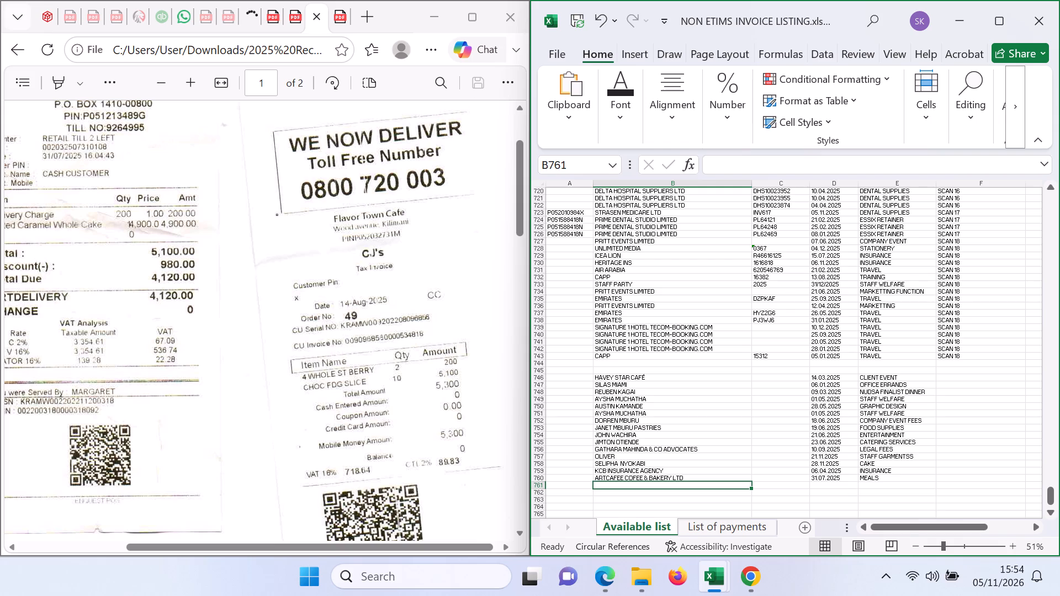
key("f")
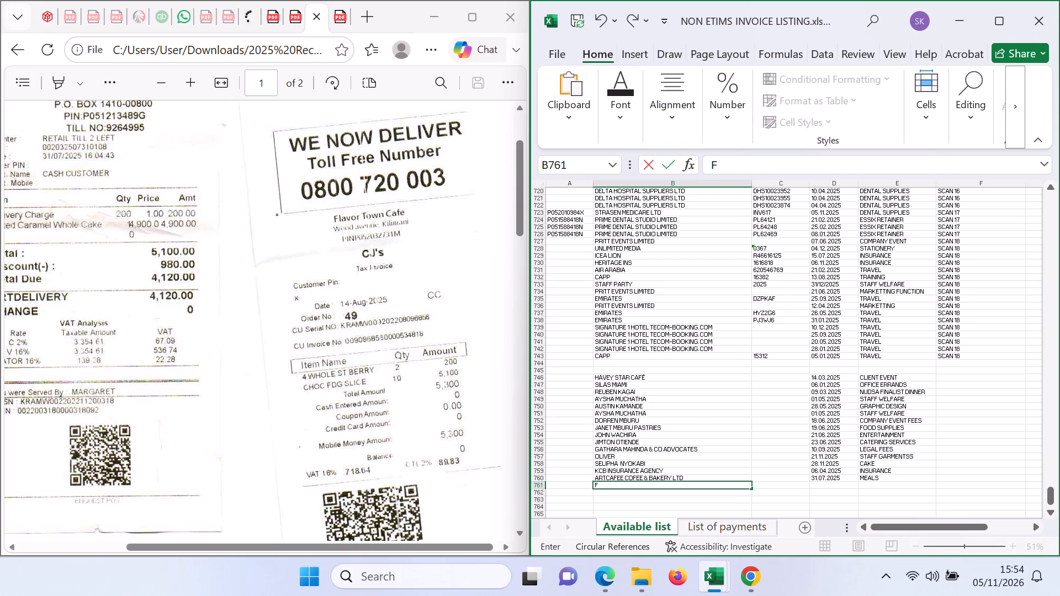
type("LAVOUT")
key("BackSpace")
type("R")
key("space")
type("TOWN")
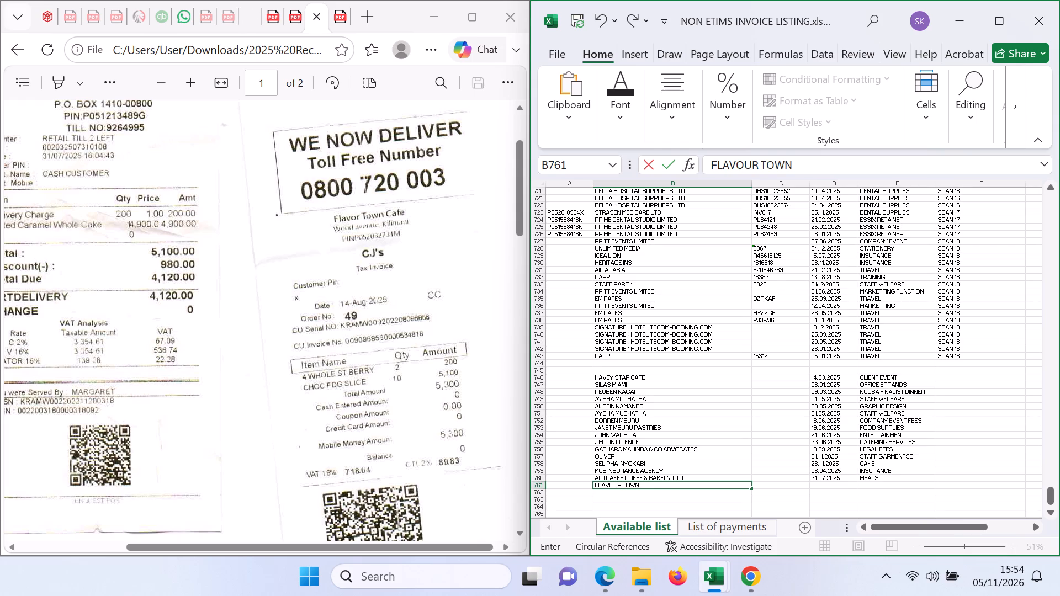
Complete the FLAVOUR TOWN row with date 14.08.2025, description MEALS and amount 5300.
left_click(818, 488)
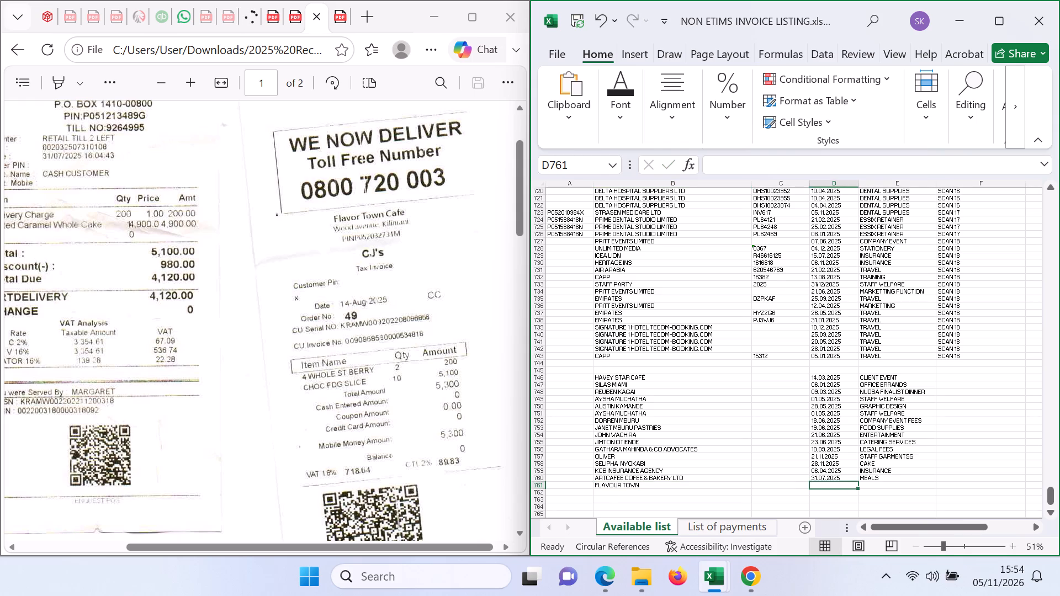
type("14.08.2025")
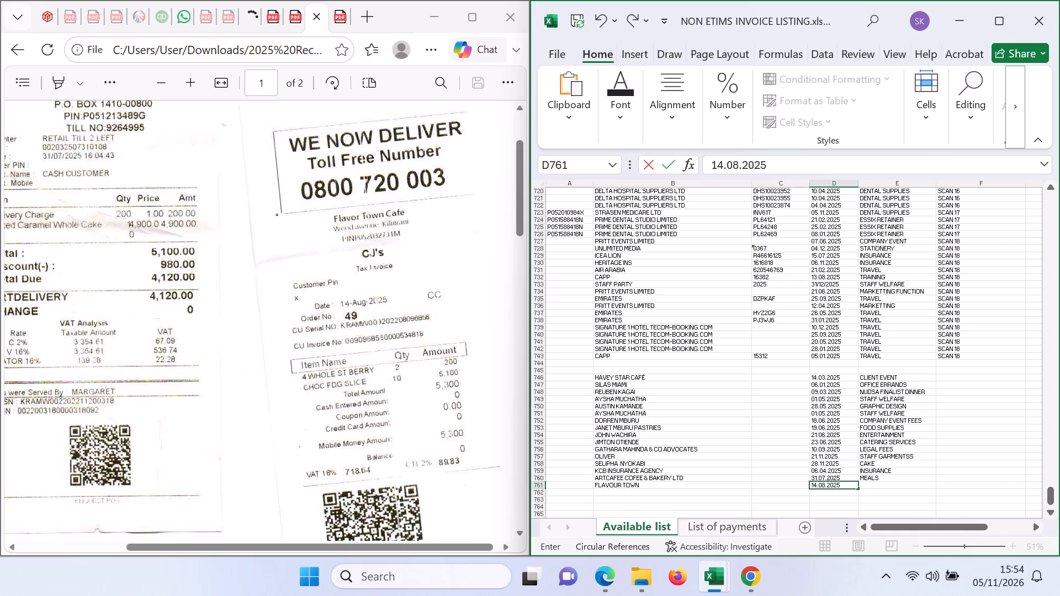
left_click(873, 487)
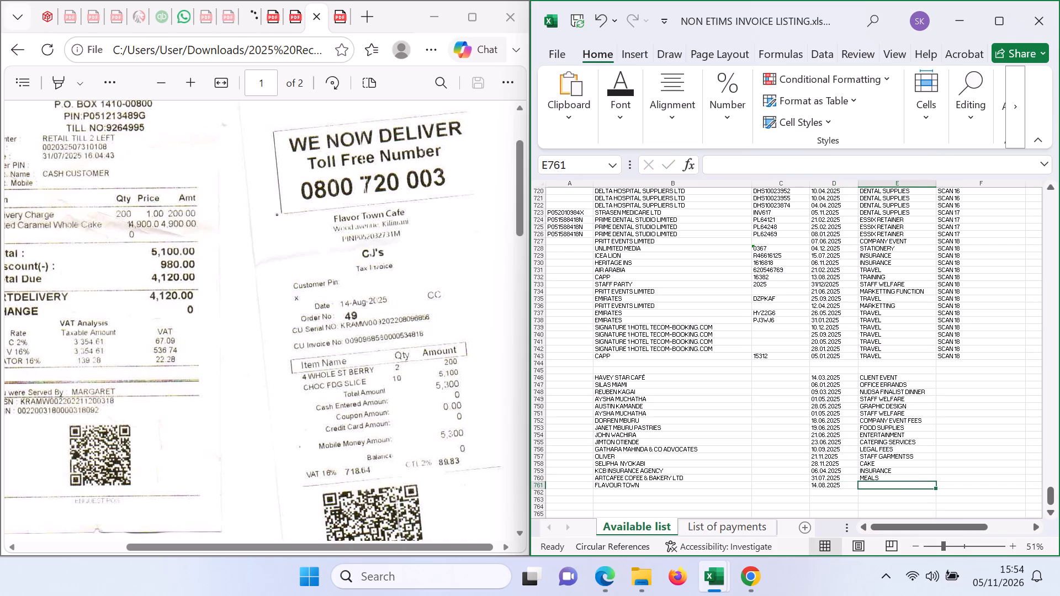
type("ME")
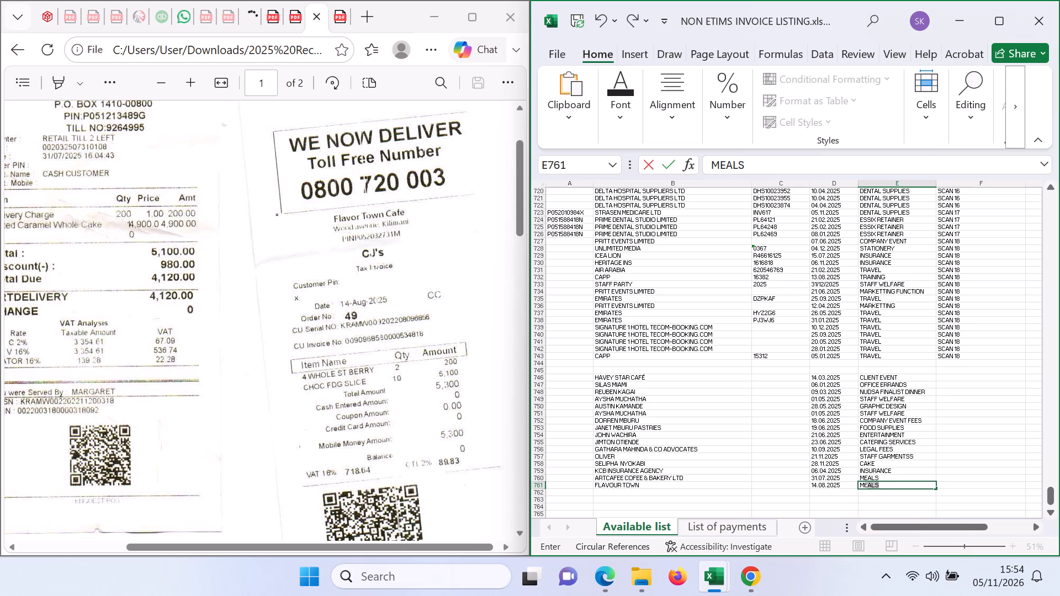
left_click(543, 485)
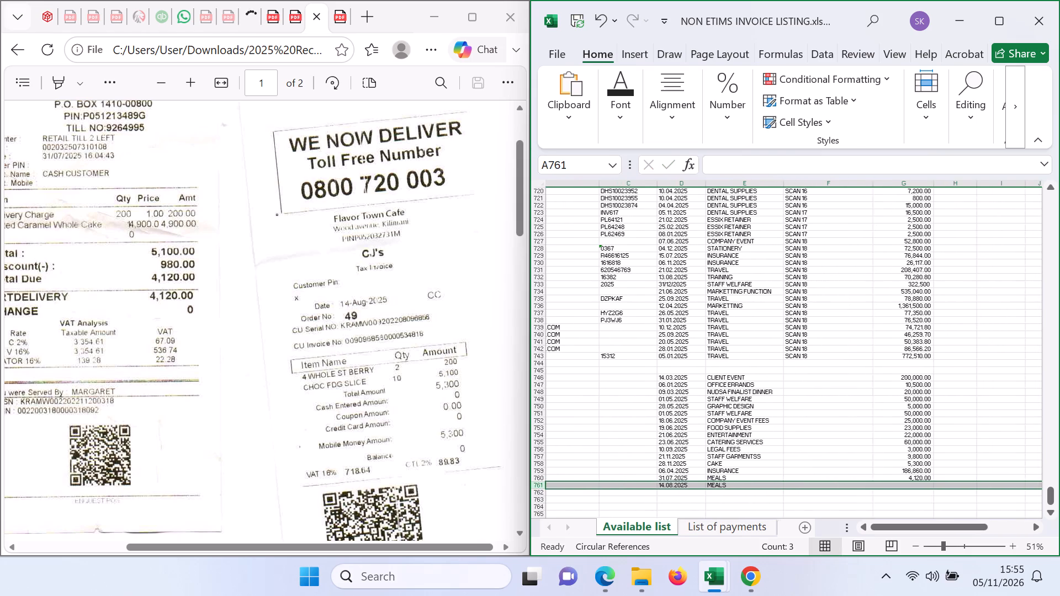
left_click(913, 485)
type("5300")
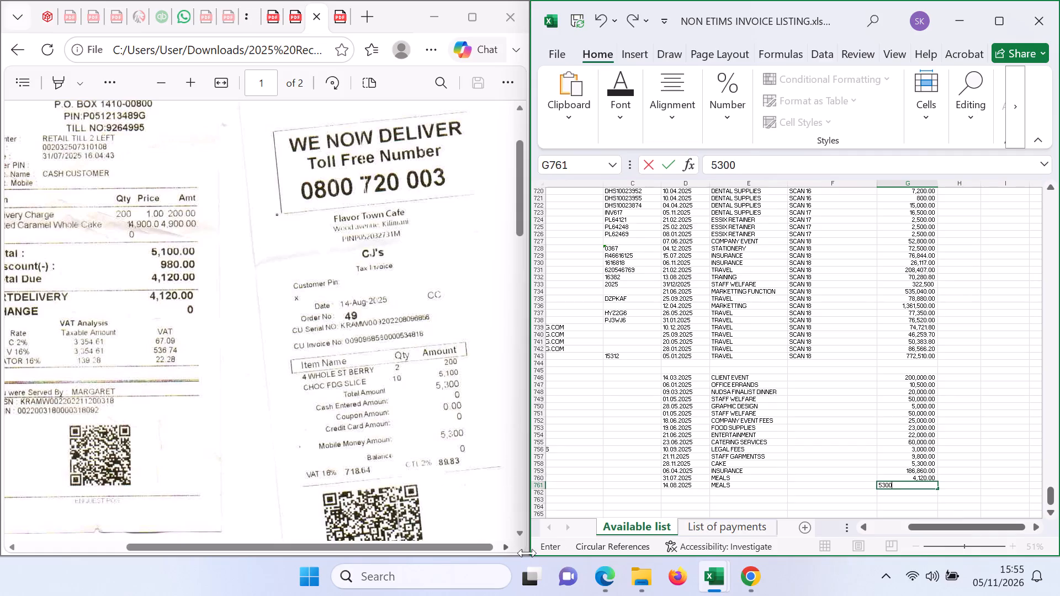
triple_click(520, 530)
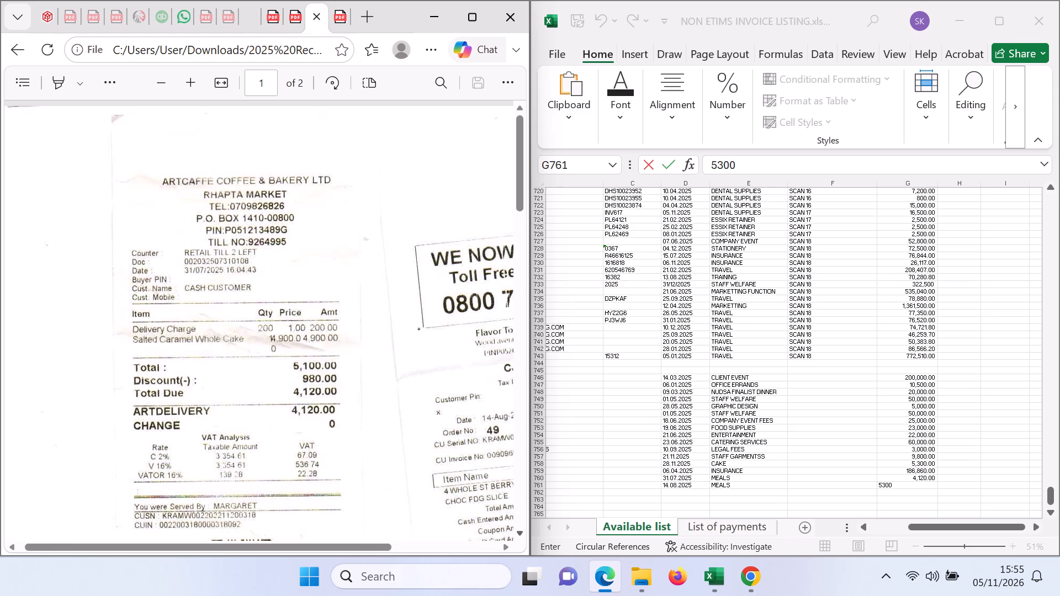
left_click(651, 481)
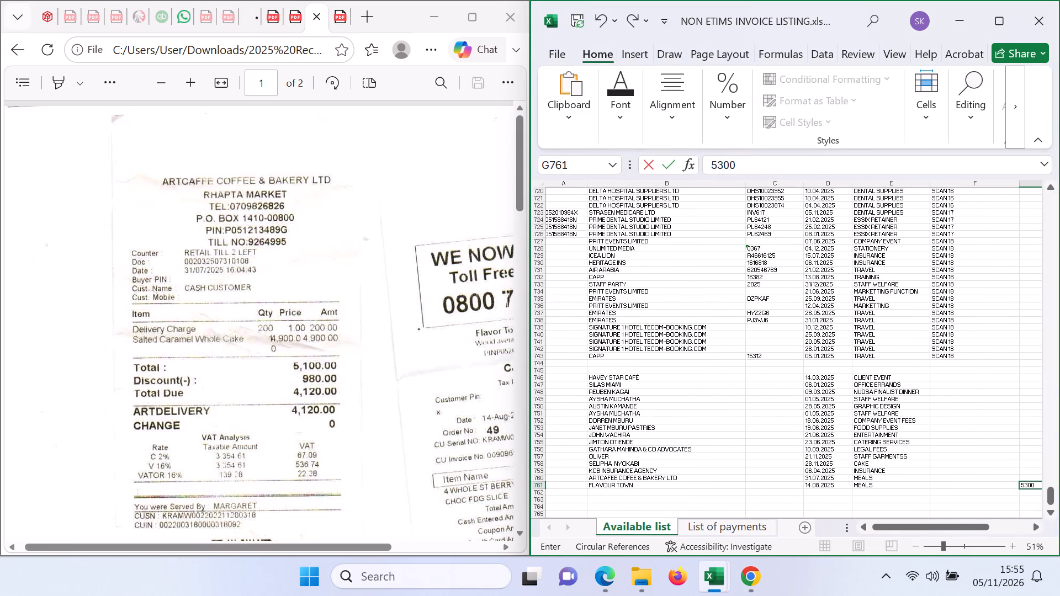
left_click(762, 486)
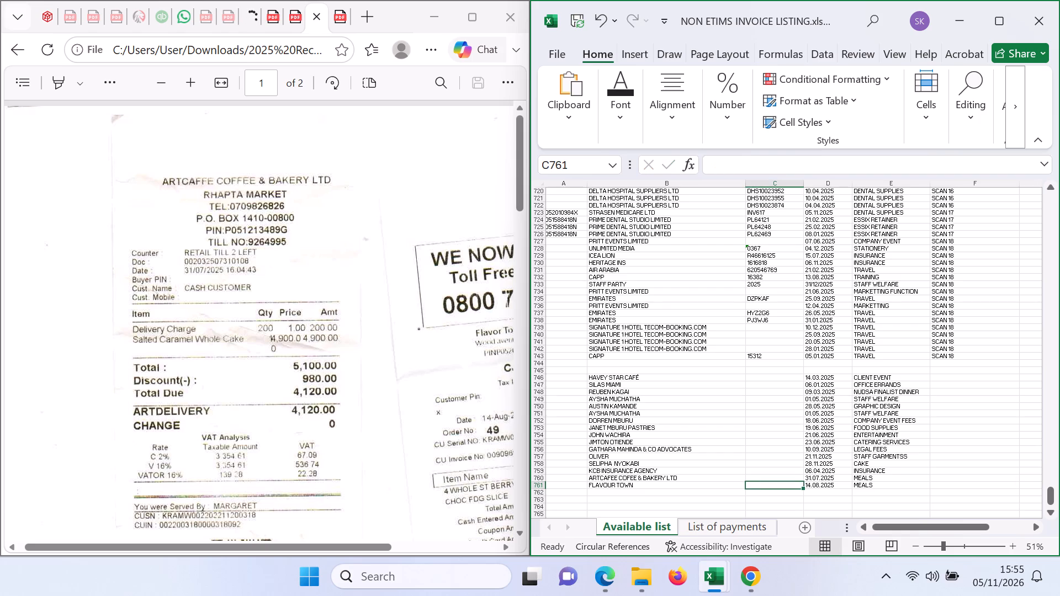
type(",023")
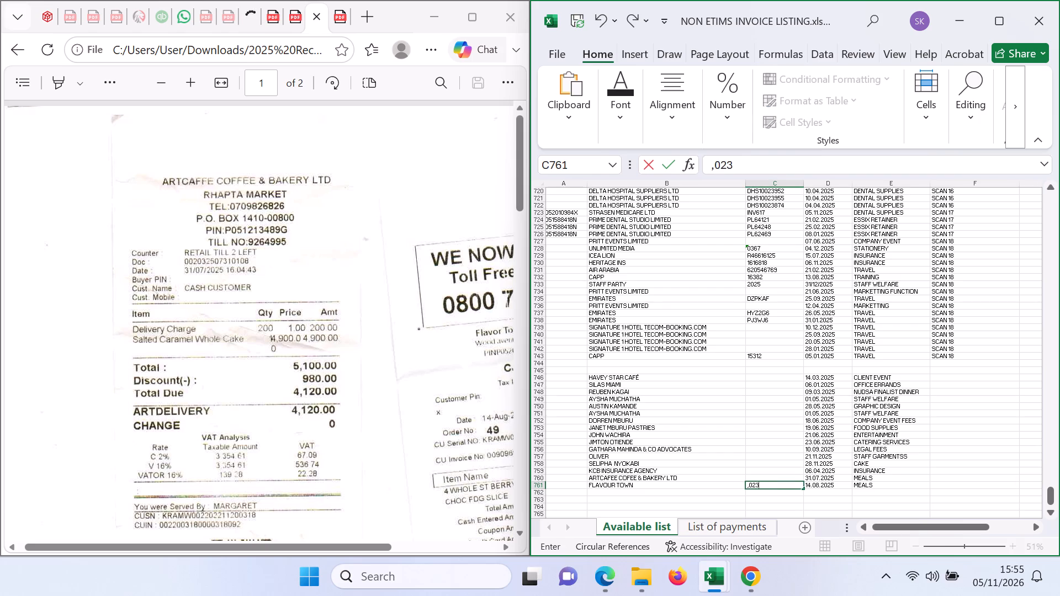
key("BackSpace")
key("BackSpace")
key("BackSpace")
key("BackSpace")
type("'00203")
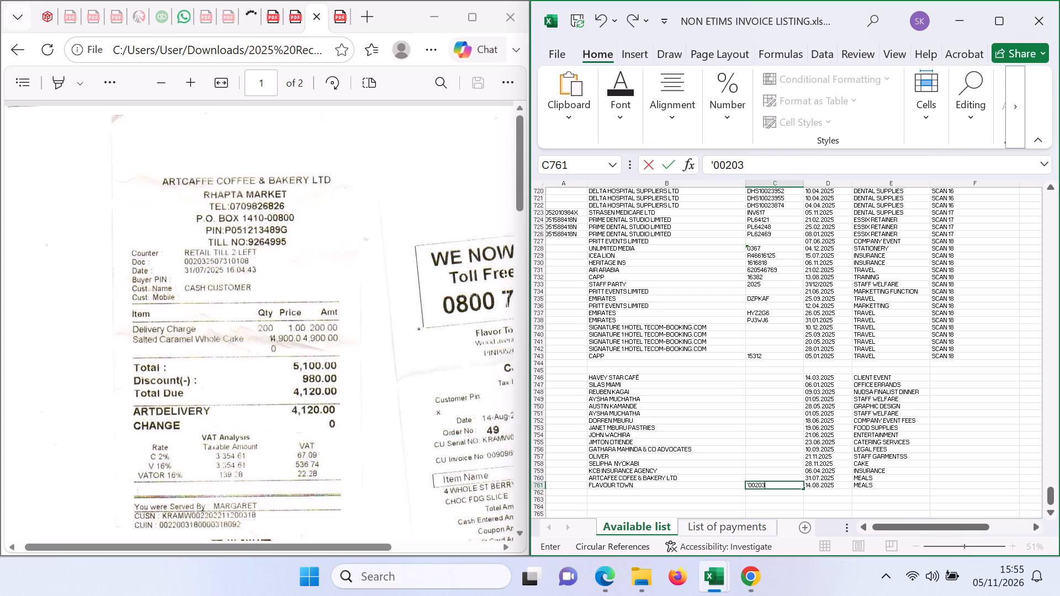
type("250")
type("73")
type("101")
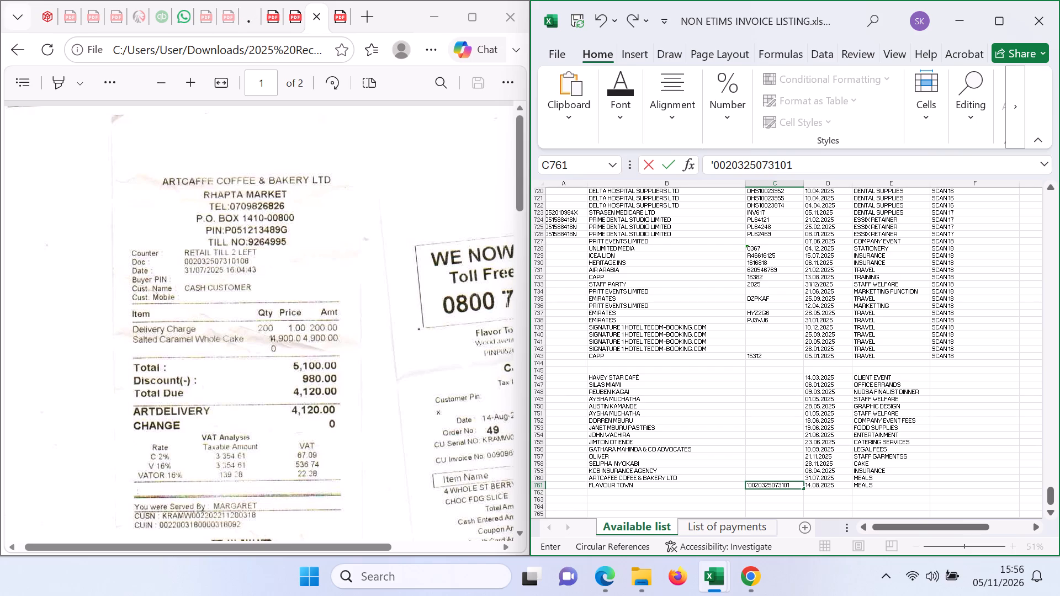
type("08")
left_click(746, 511)
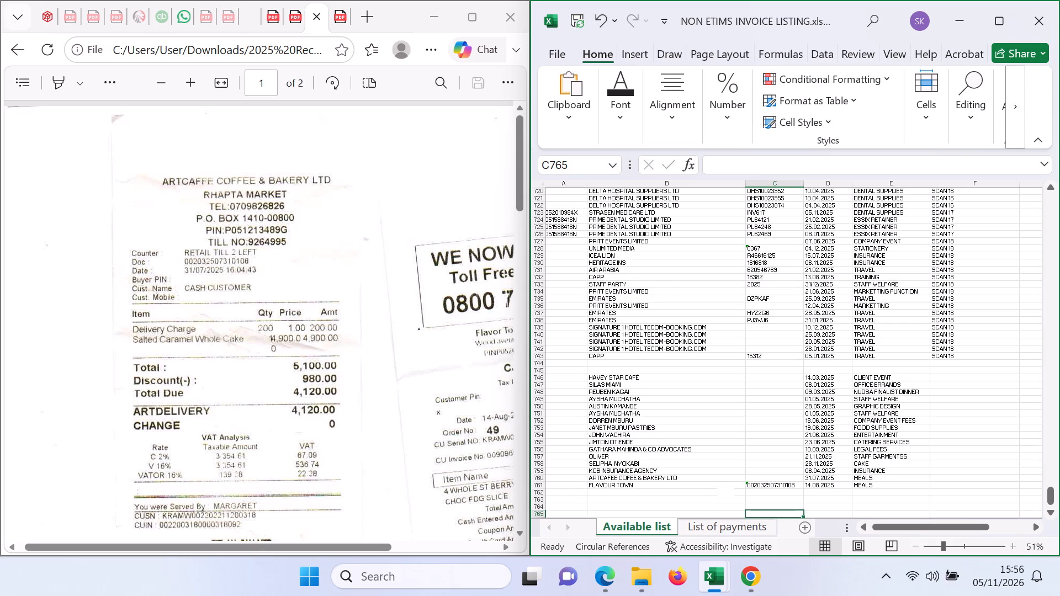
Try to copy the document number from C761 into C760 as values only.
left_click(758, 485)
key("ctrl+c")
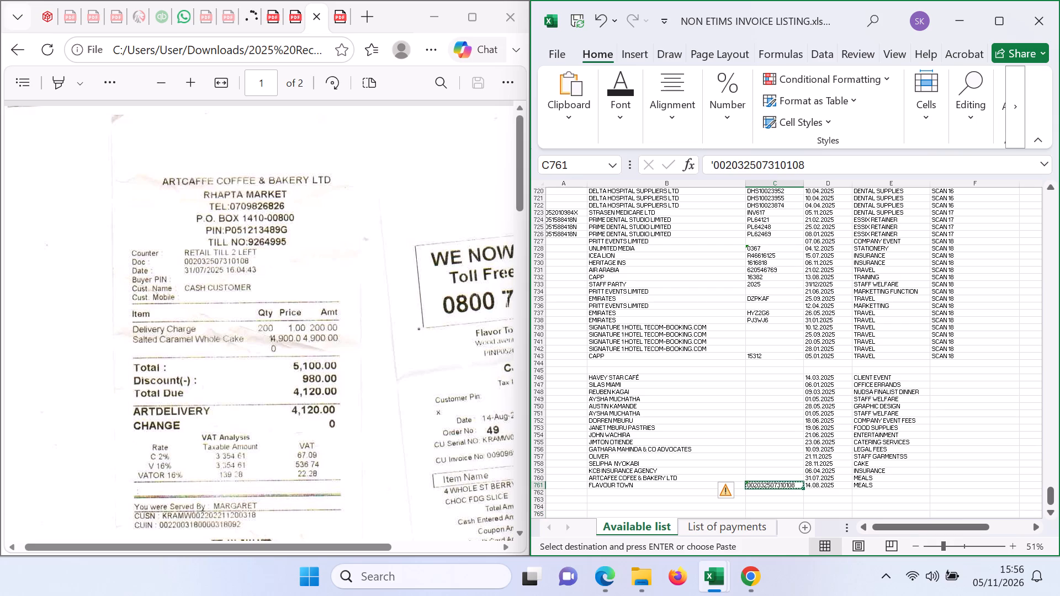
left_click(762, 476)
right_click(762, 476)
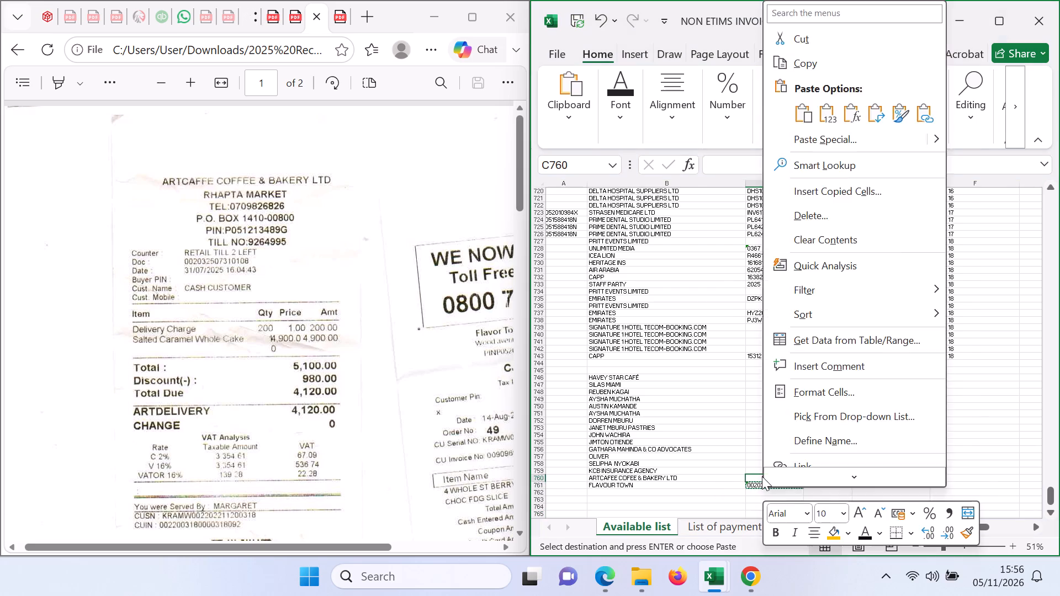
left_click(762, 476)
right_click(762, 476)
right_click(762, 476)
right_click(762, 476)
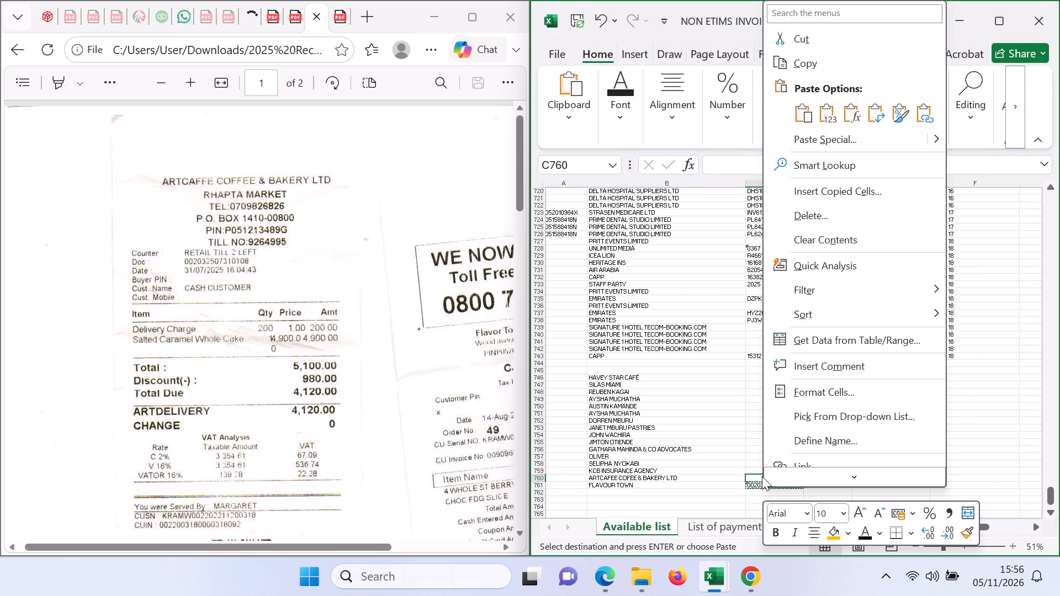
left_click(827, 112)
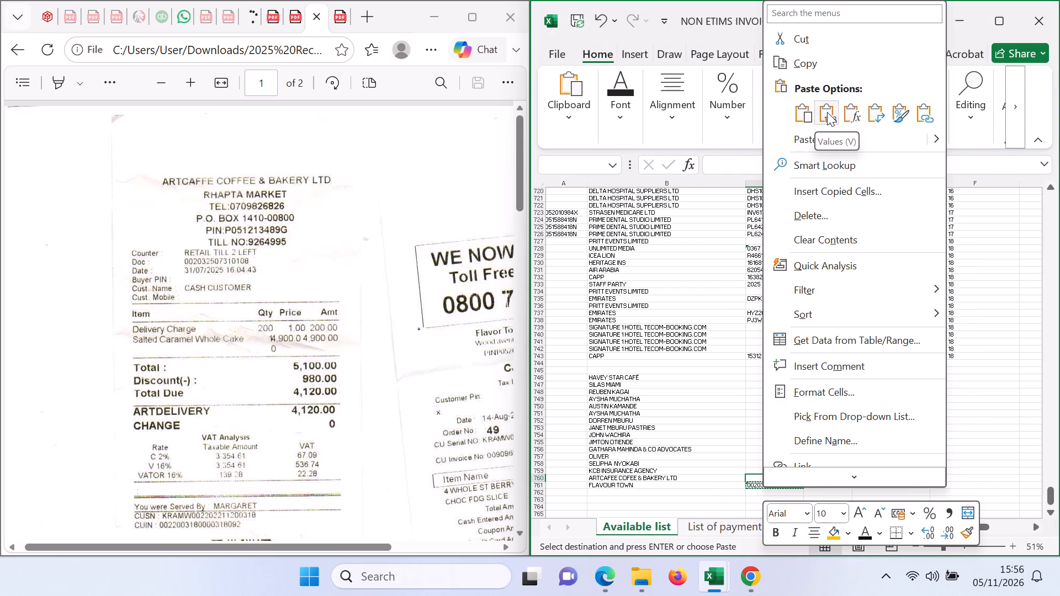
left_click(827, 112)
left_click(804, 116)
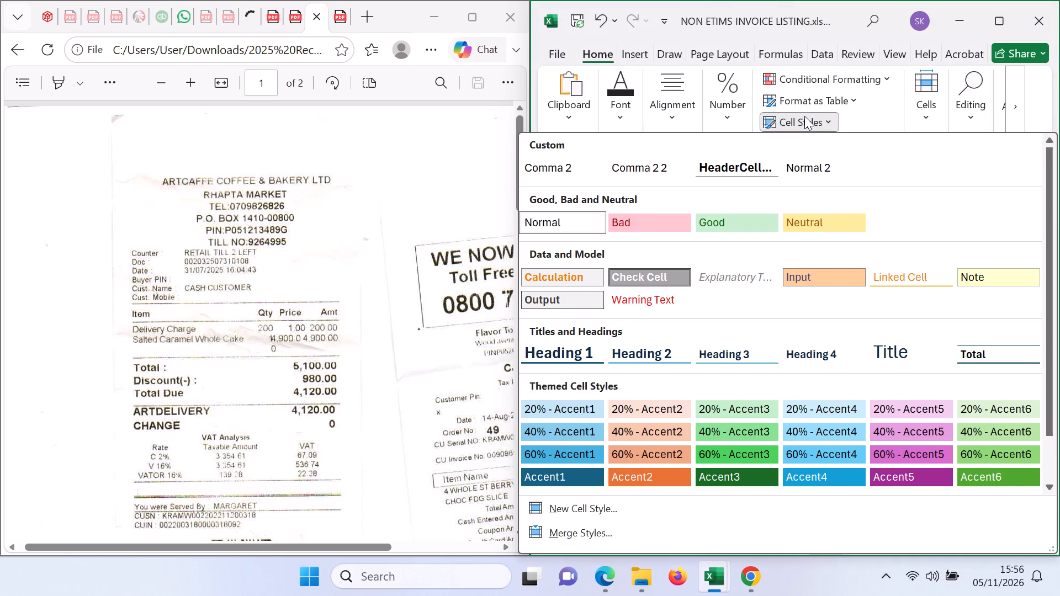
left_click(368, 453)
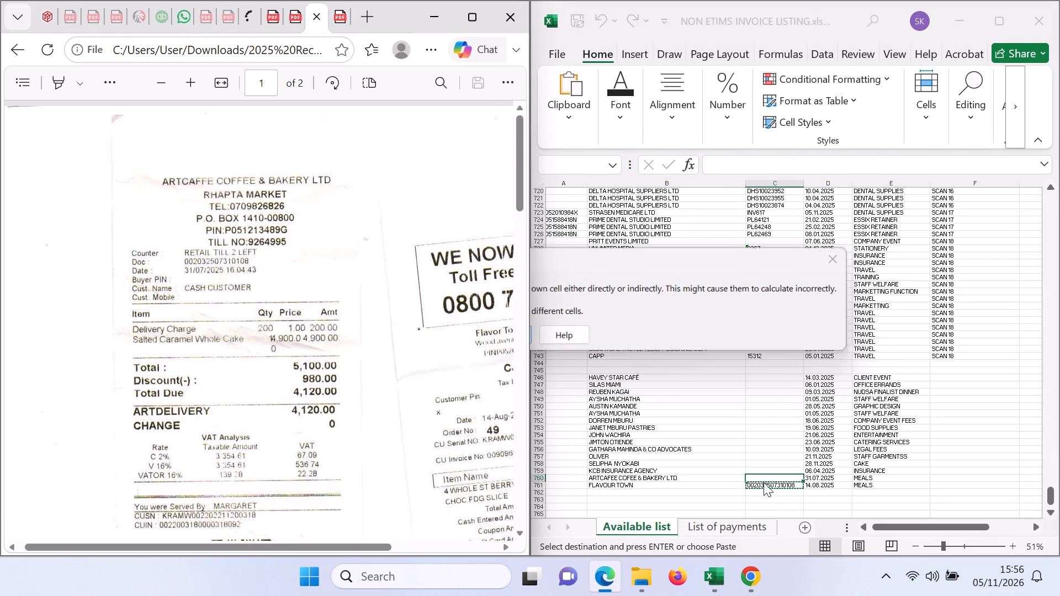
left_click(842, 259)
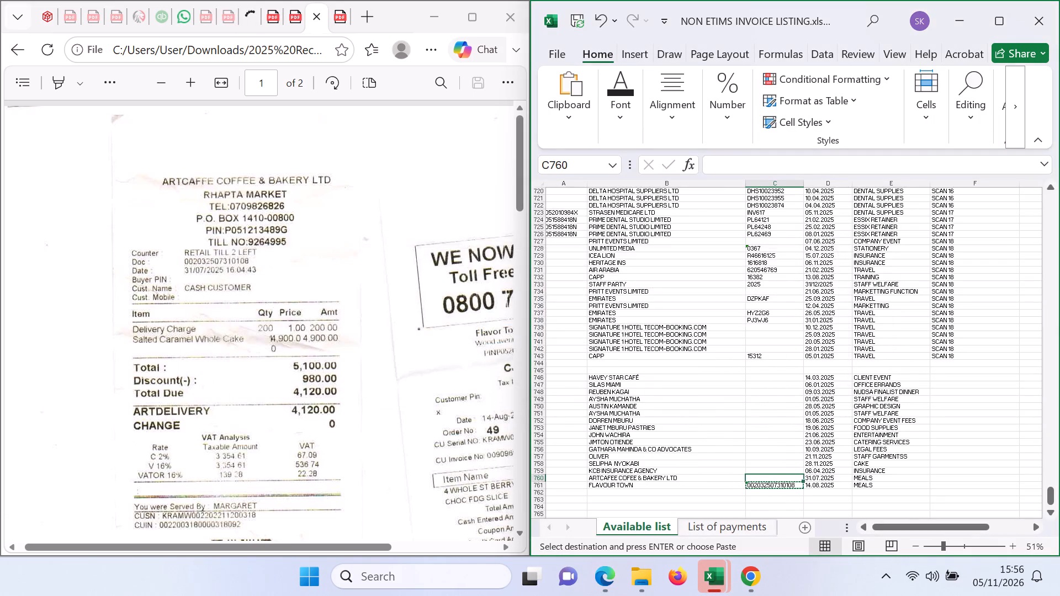
Copy the document number from C761 into C760 on the Artcaffe row and clear C761.
left_click(758, 488)
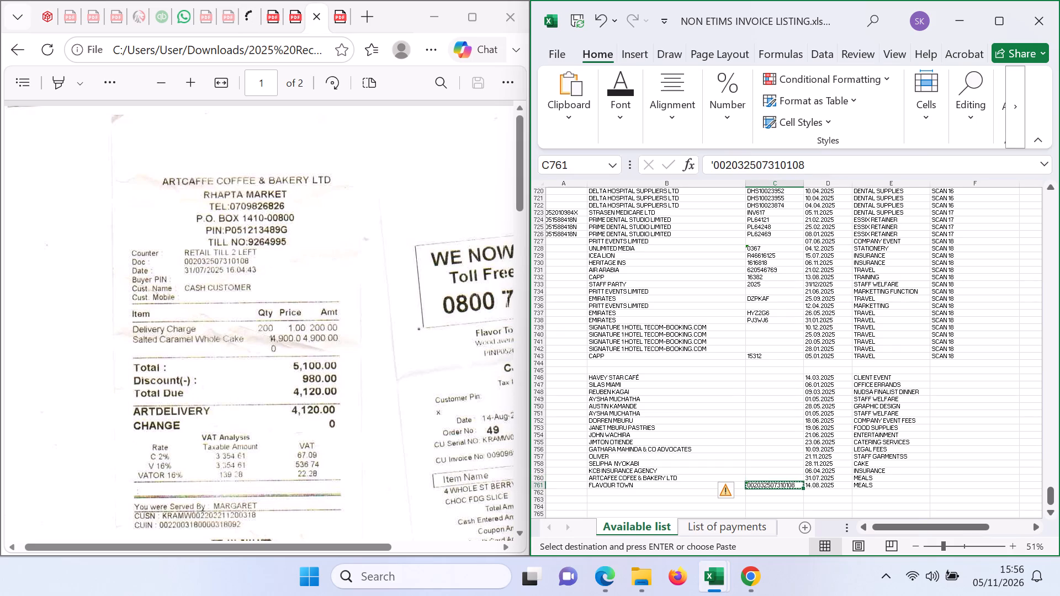
key("ctrl+c")
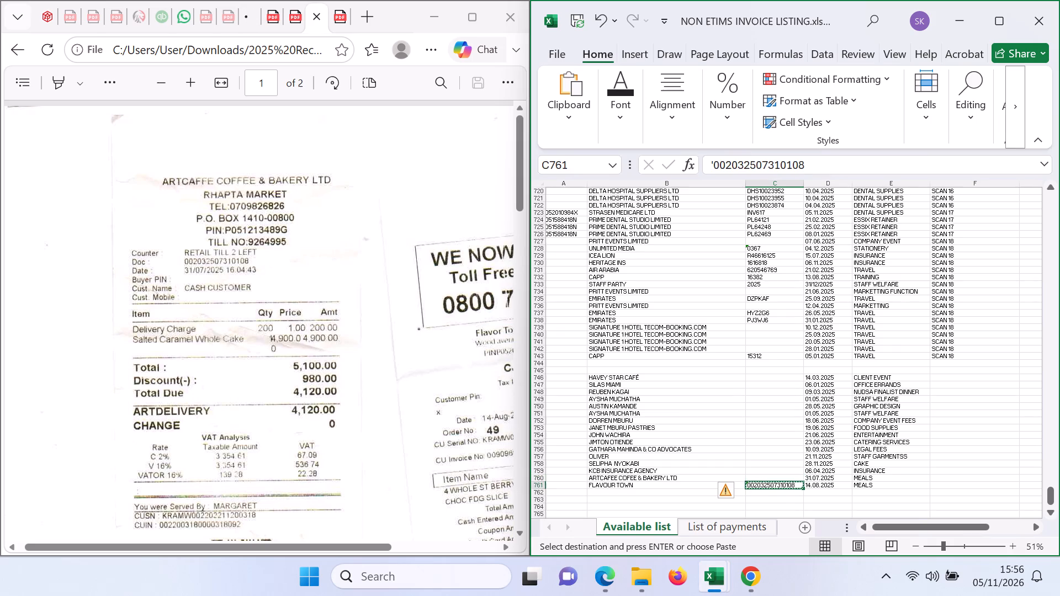
left_click(764, 476)
key("ctrl+v")
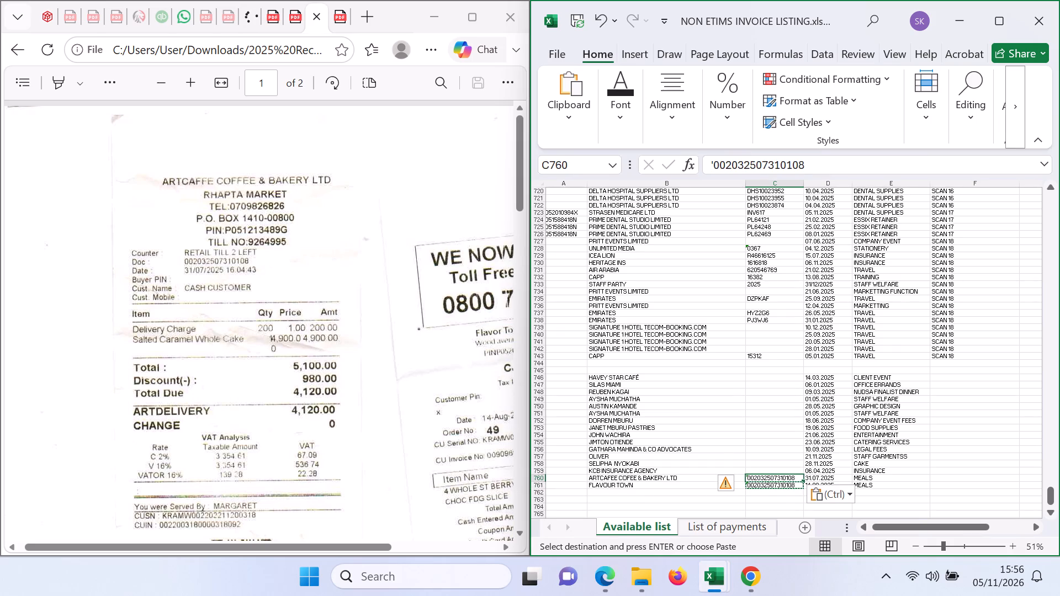
left_click(776, 485)
key("Delete")
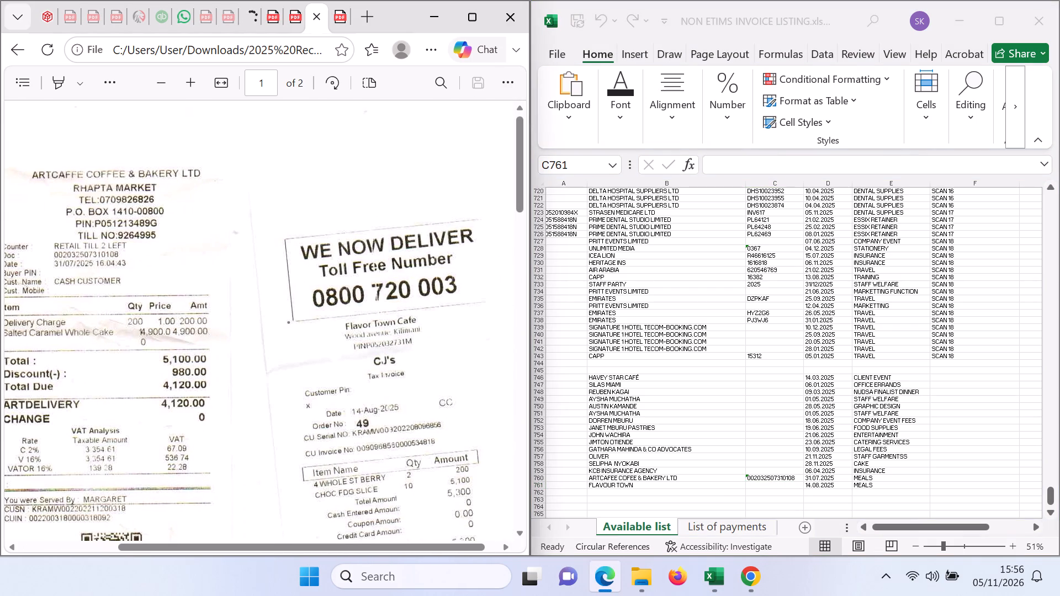
Enter 49, the order number on the Flavor Town Cafe receipt, in cell C761.
left_click(759, 482)
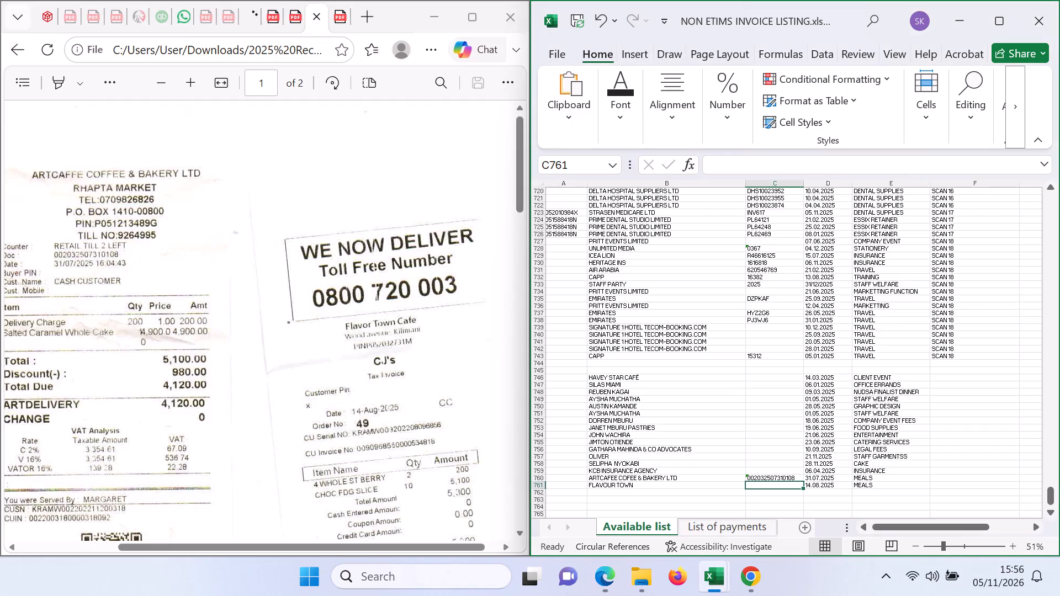
key("5")
key("BackSpace")
type("49")
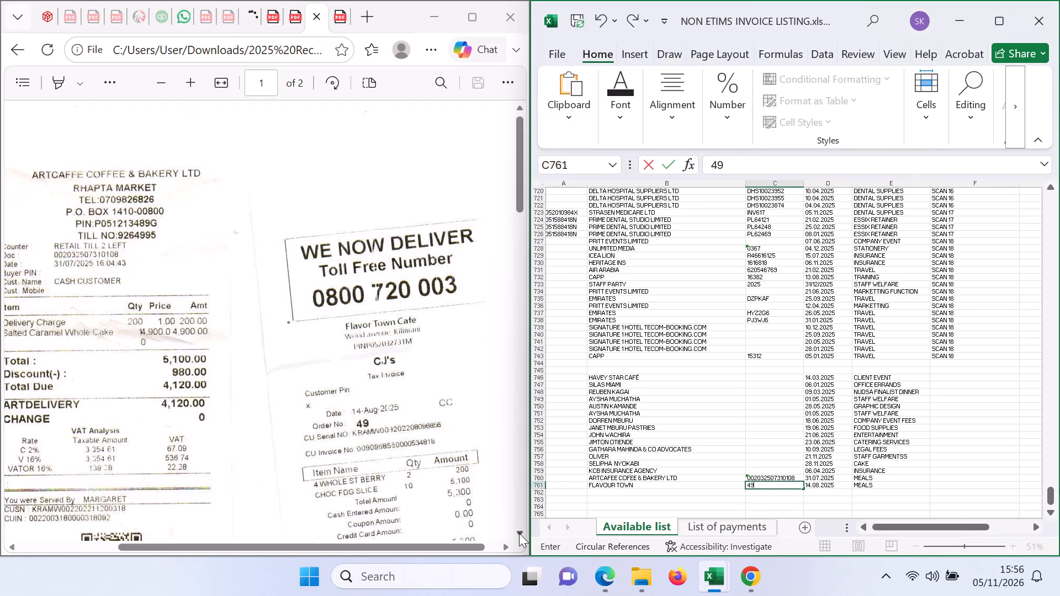
Enter CONNECT COFFEE COMPANY LTD as the supplier in cell B762, from the receipt on page 2 of the PDF.
left_click(519, 533)
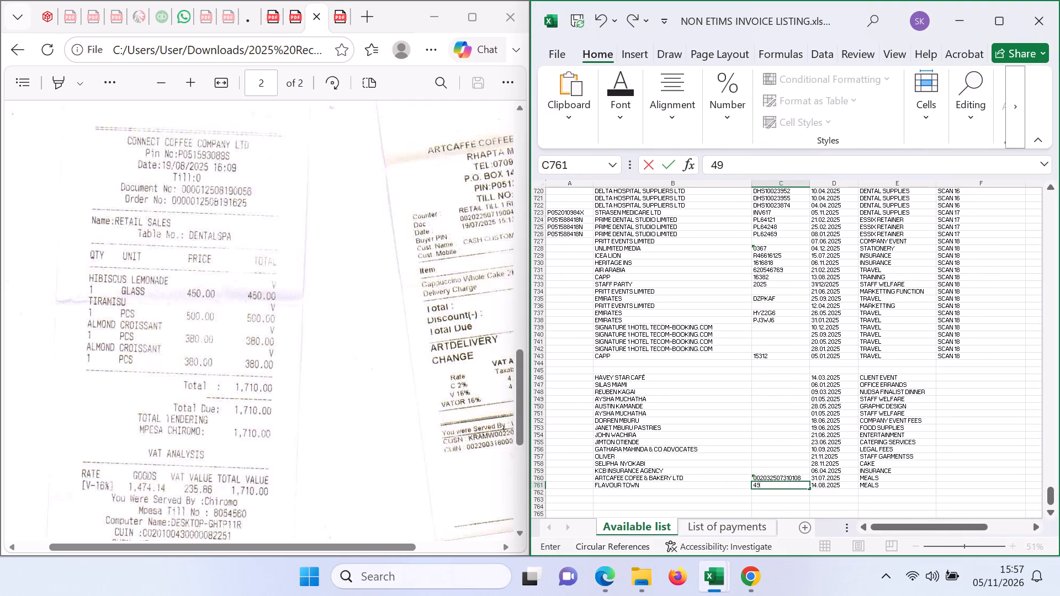
left_click(623, 496)
left_click(616, 491)
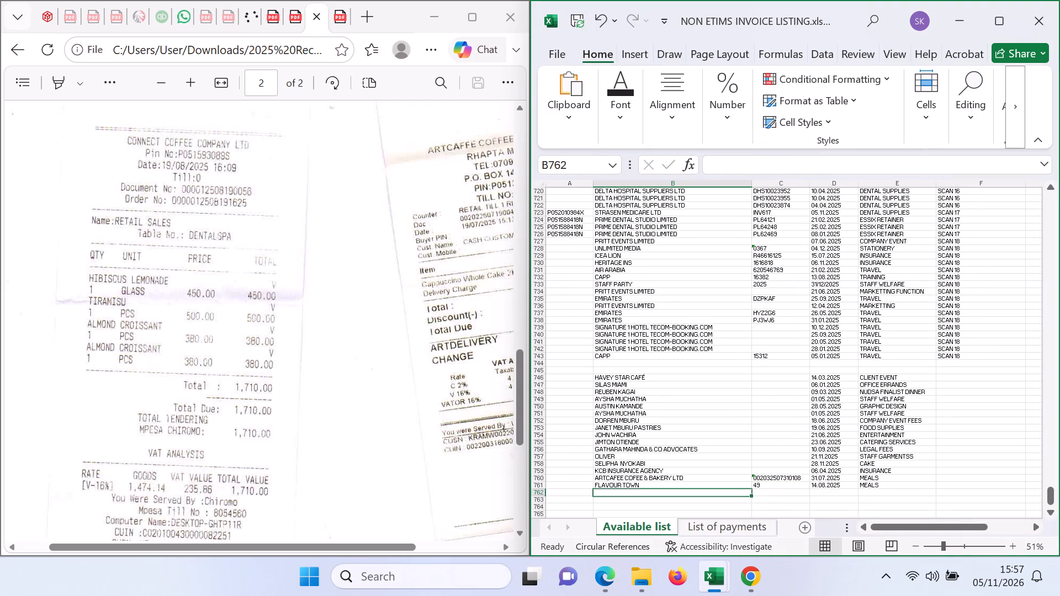
type("CO")
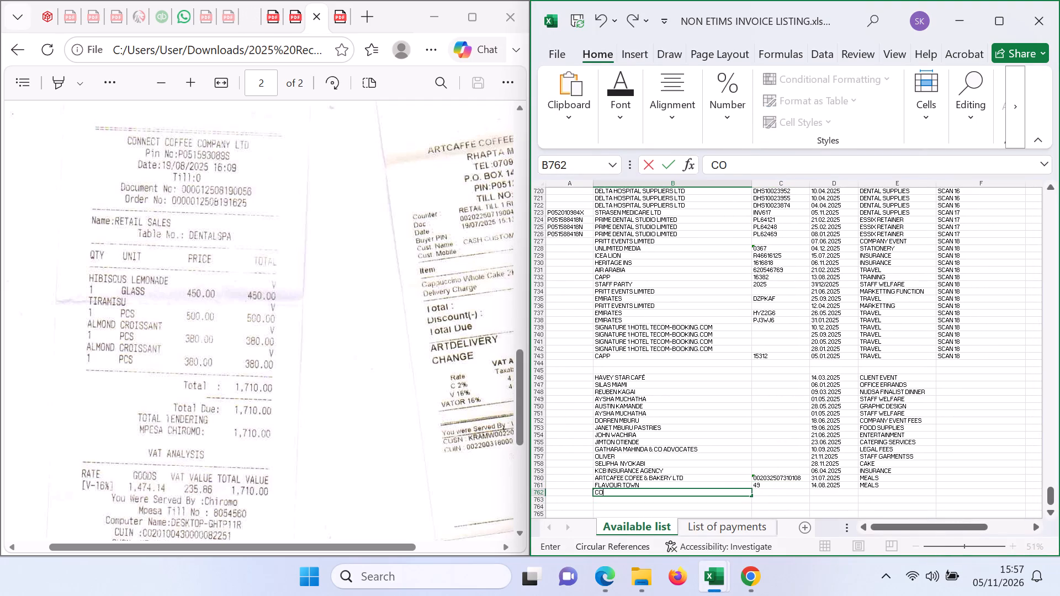
type("NNECT")
key("space")
type("COFFEE")
key("space")
type("COMPANY")
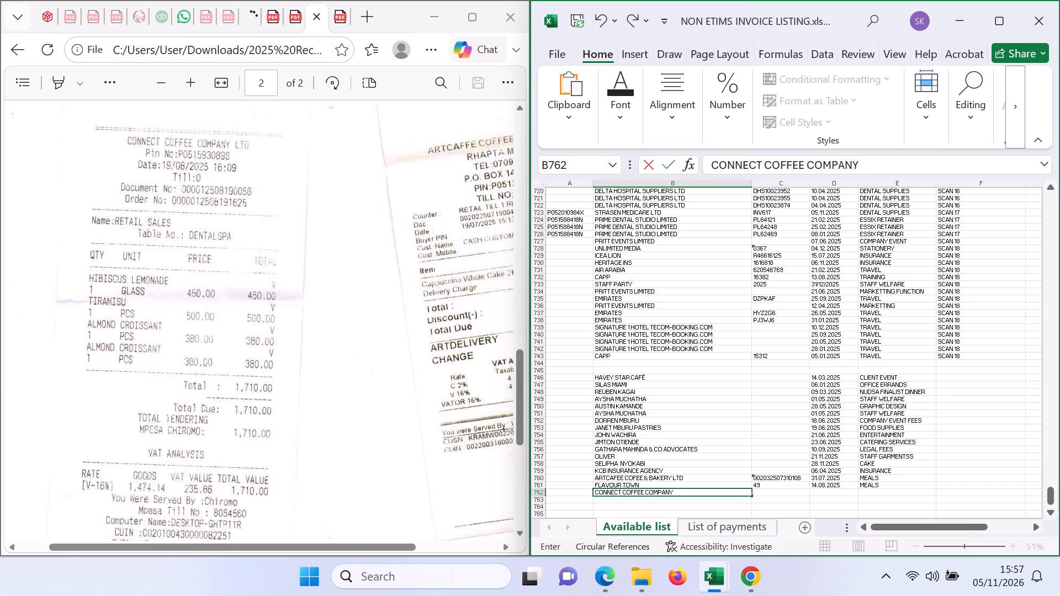
key("space")
type("LTD")
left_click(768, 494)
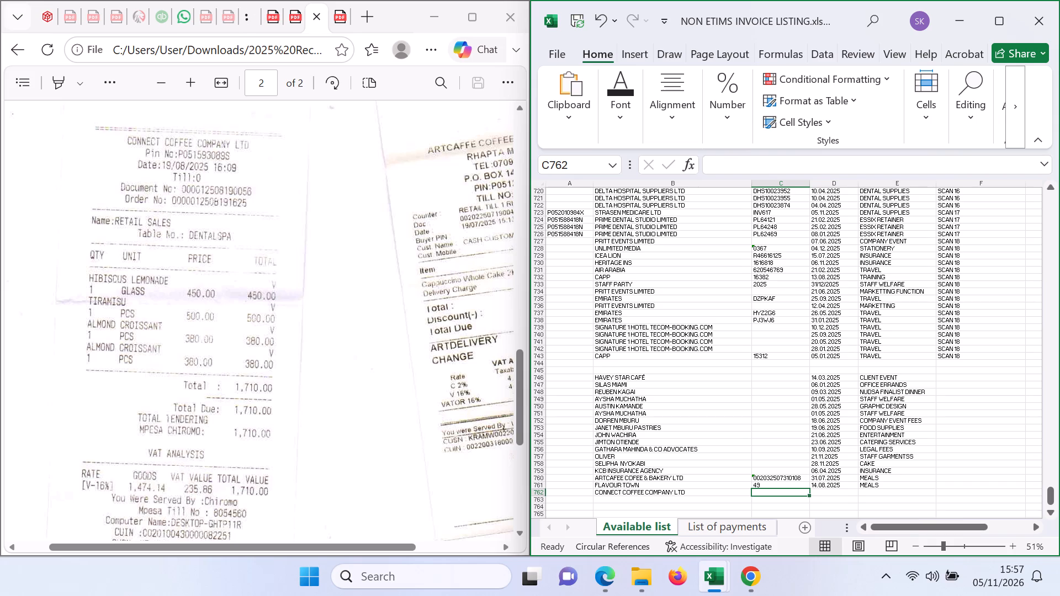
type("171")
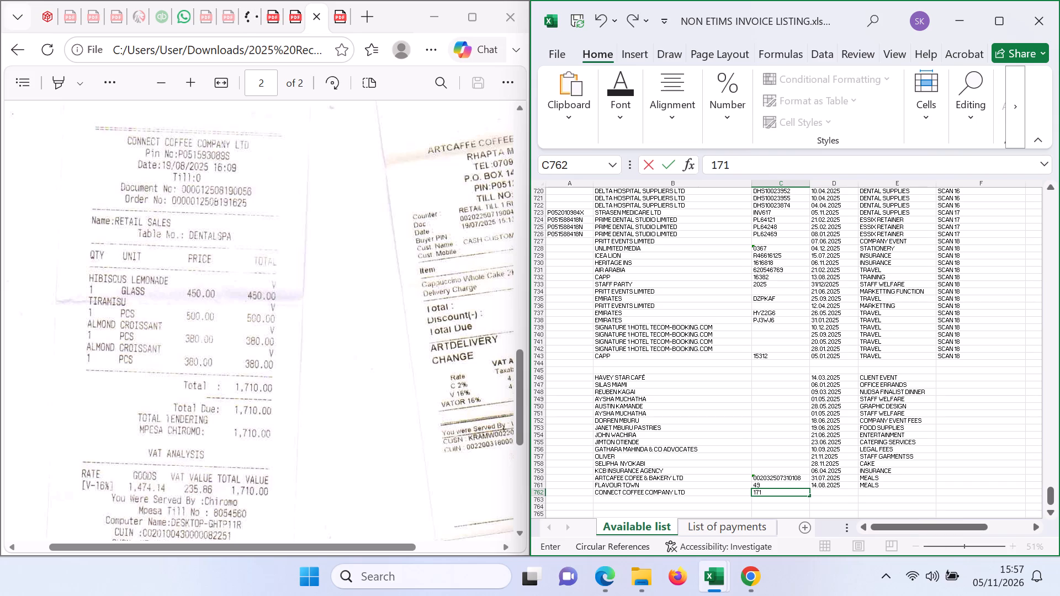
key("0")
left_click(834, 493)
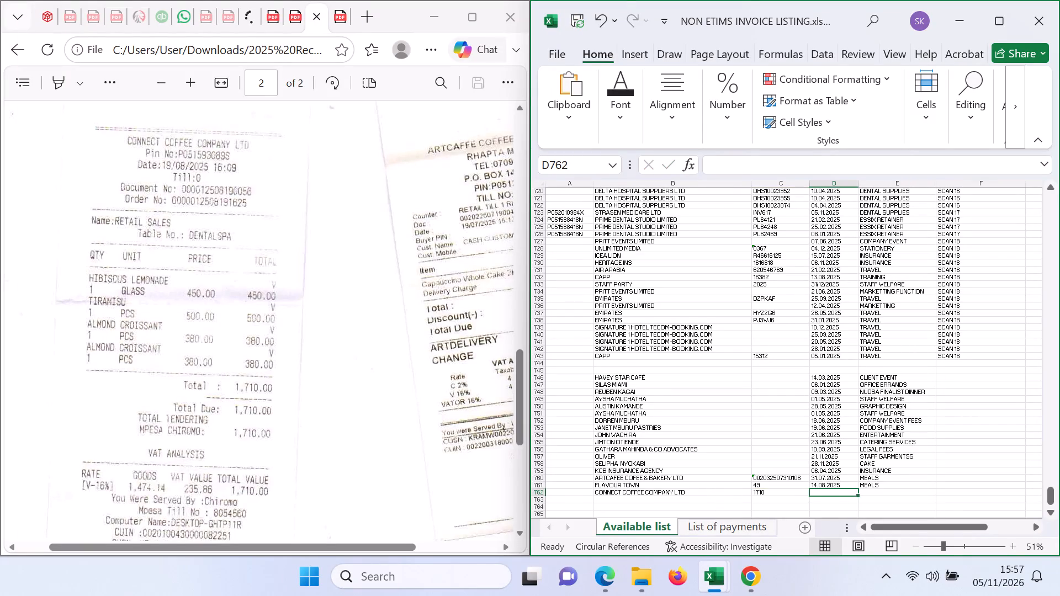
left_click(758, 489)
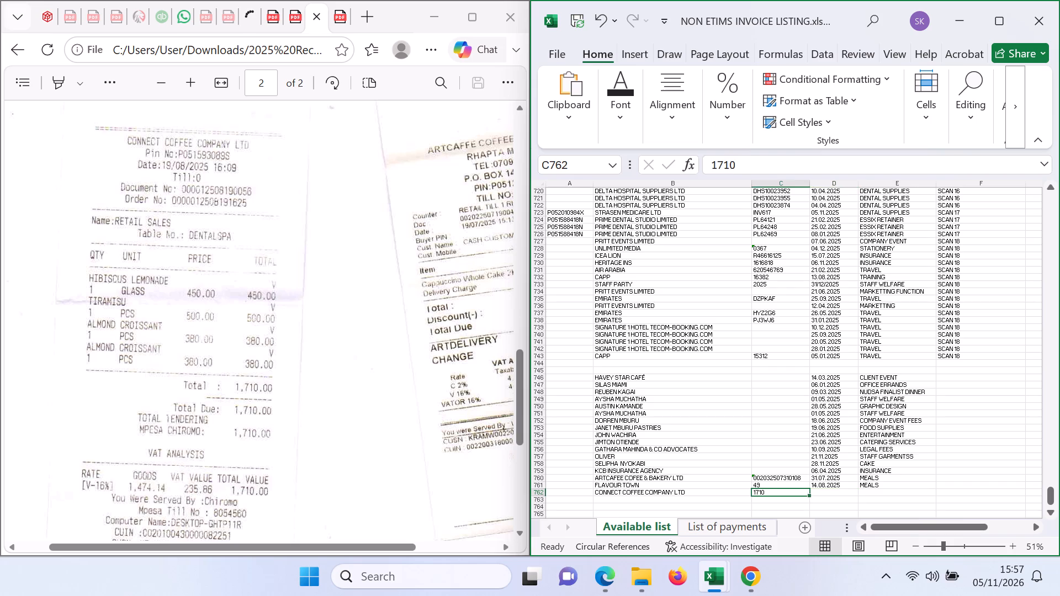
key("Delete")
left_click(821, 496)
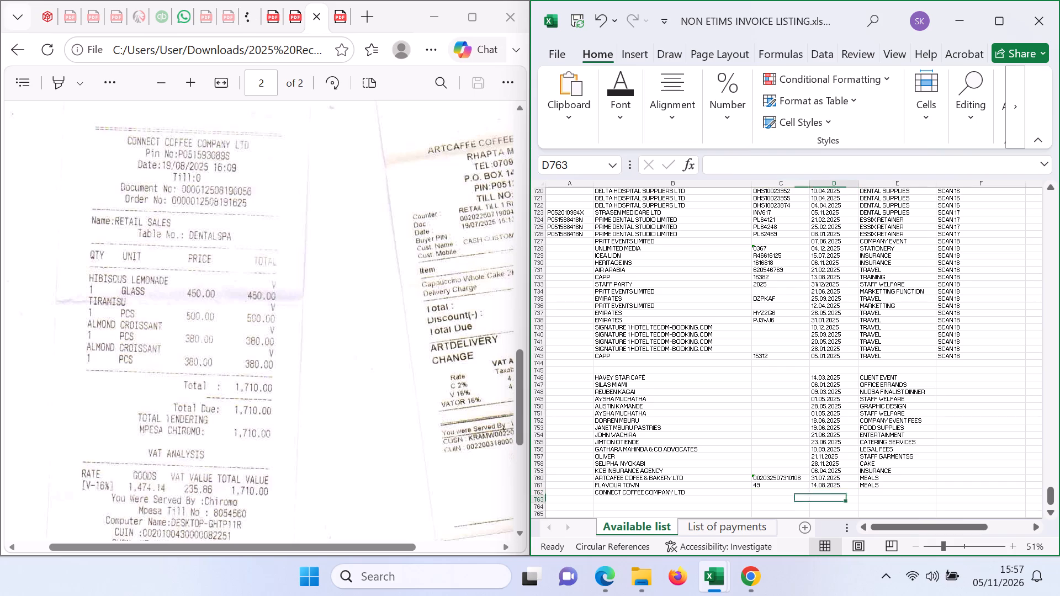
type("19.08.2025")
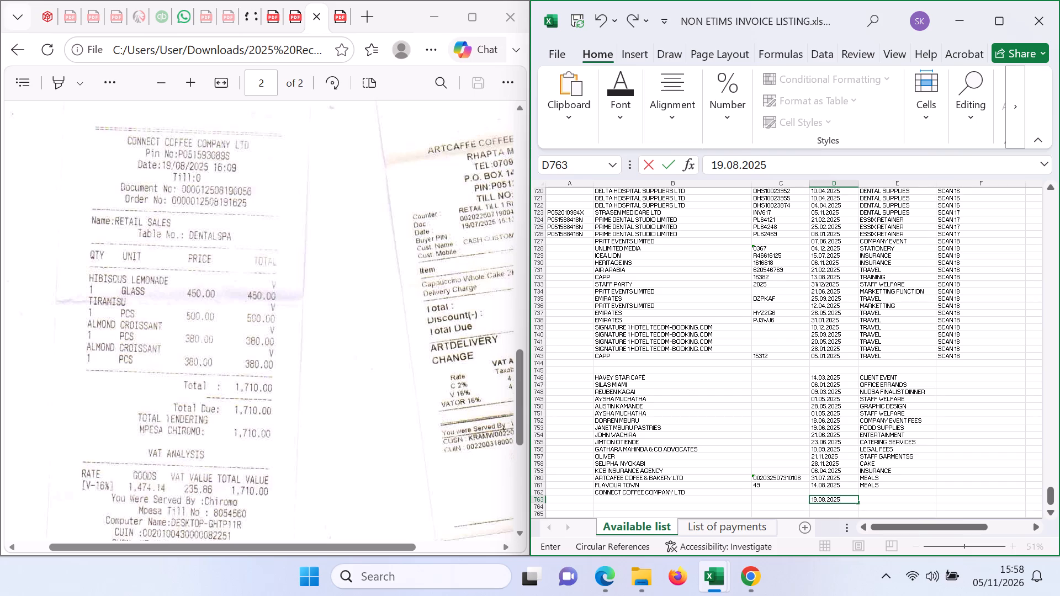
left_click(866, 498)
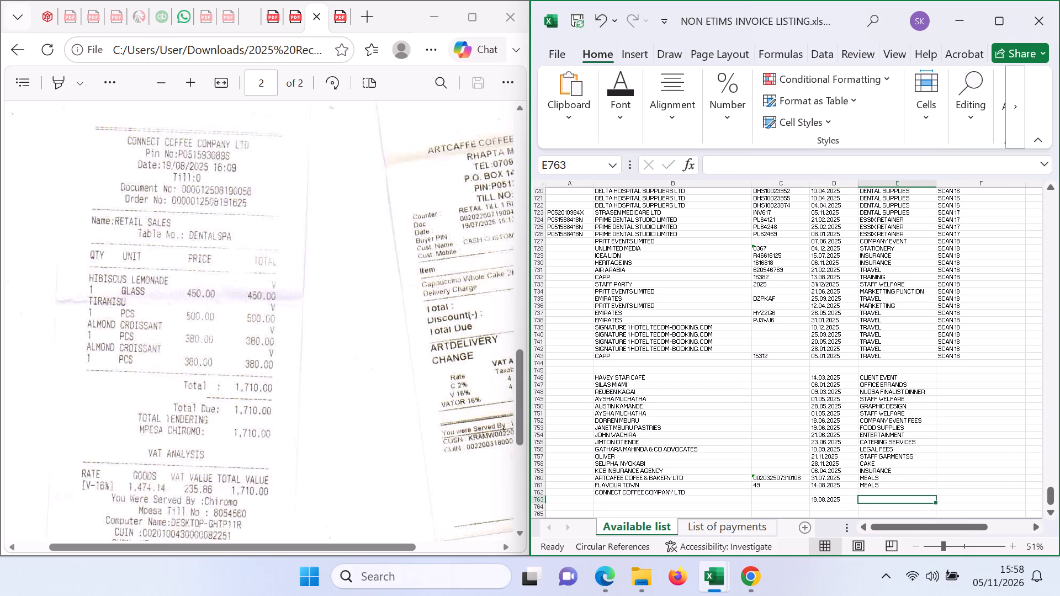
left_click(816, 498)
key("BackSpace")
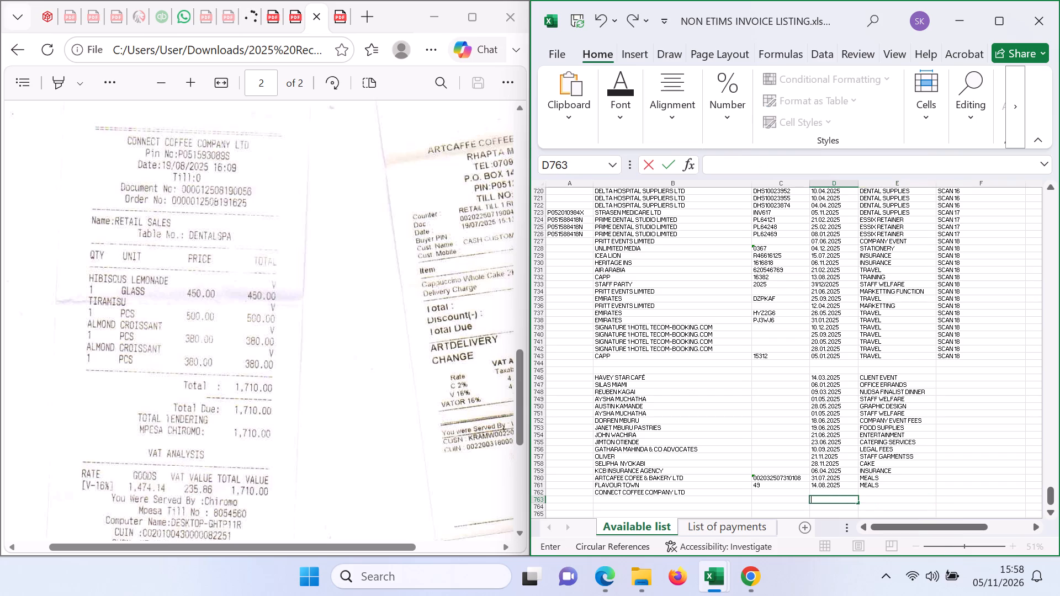
Complete the Connect Coffee row 762 with date 19.08.2025, description MEALS and amount 1710.
left_click(822, 491)
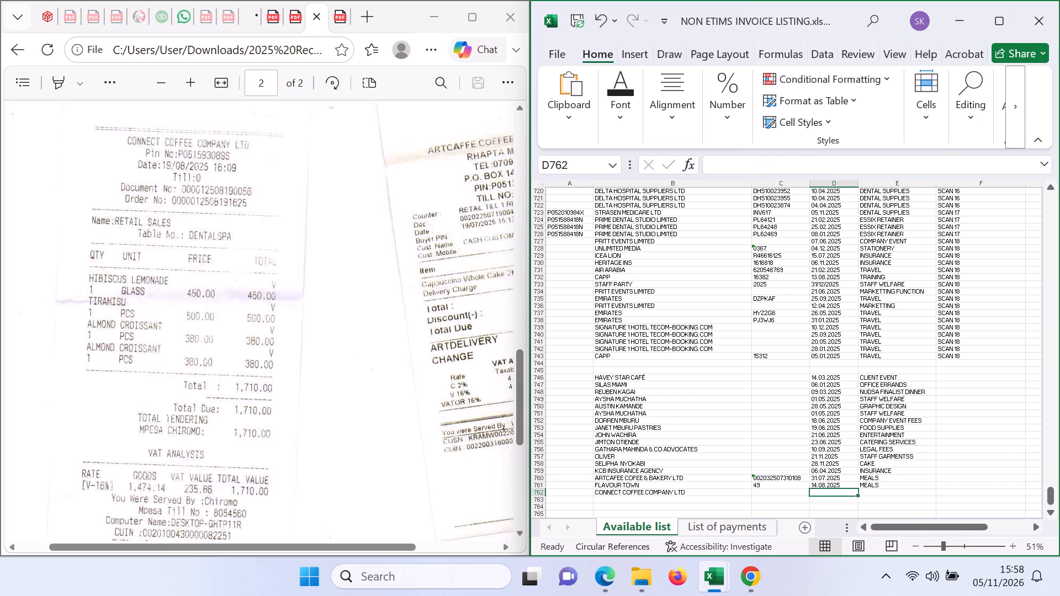
type("18")
key("BackSpace")
type("9.08.2025")
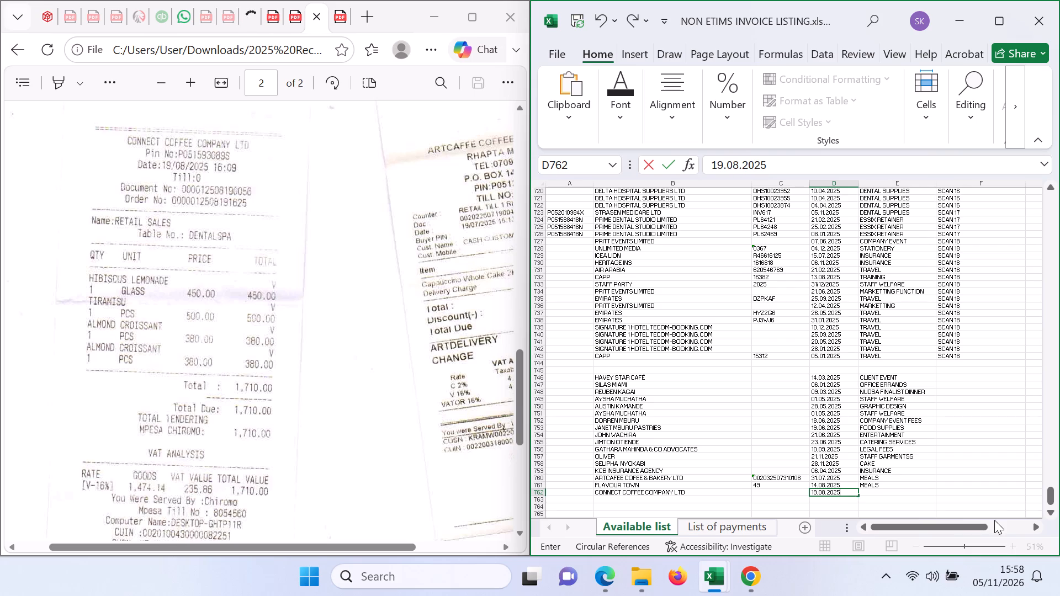
left_click(875, 493)
type("MEALS")
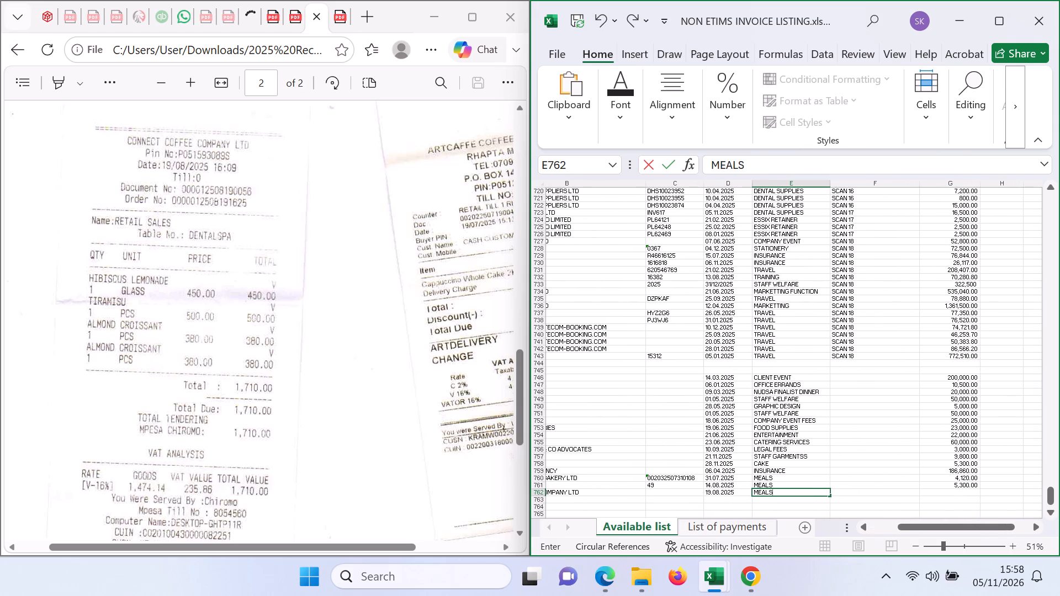
left_click(957, 493)
type("1710")
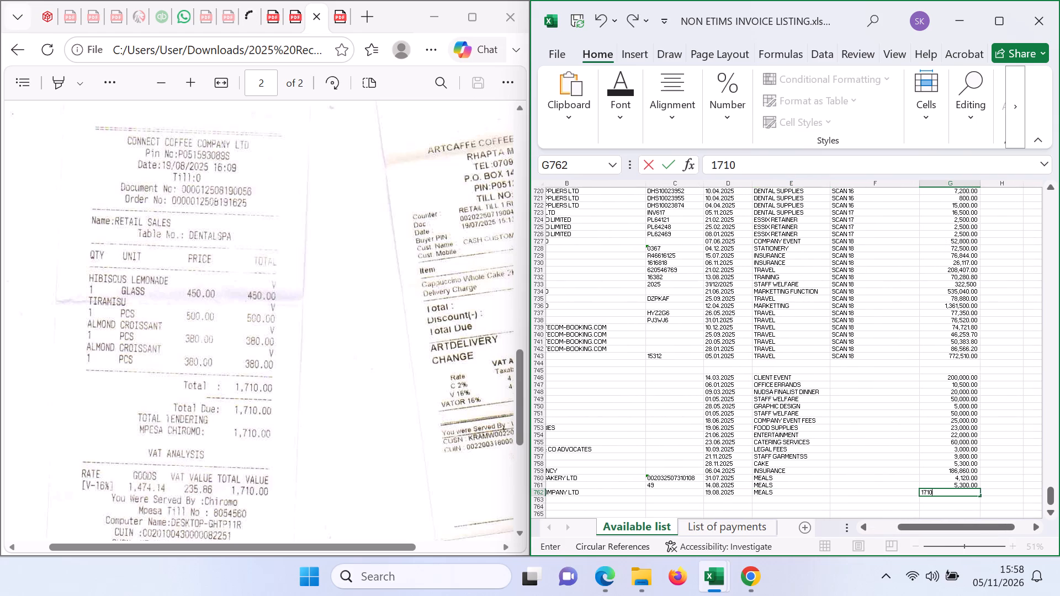
left_click(764, 502)
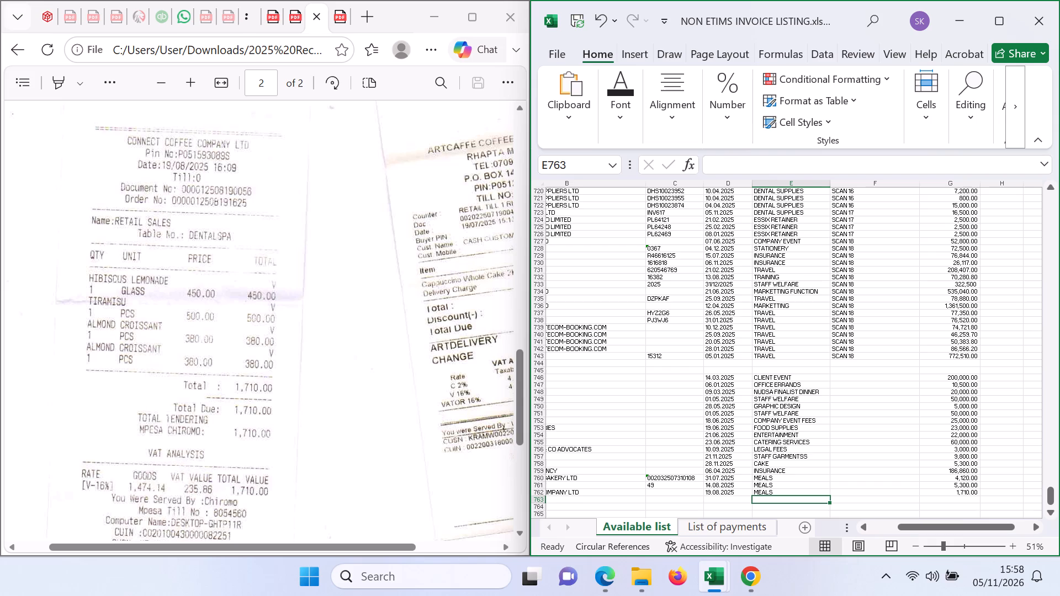
left_click(545, 494)
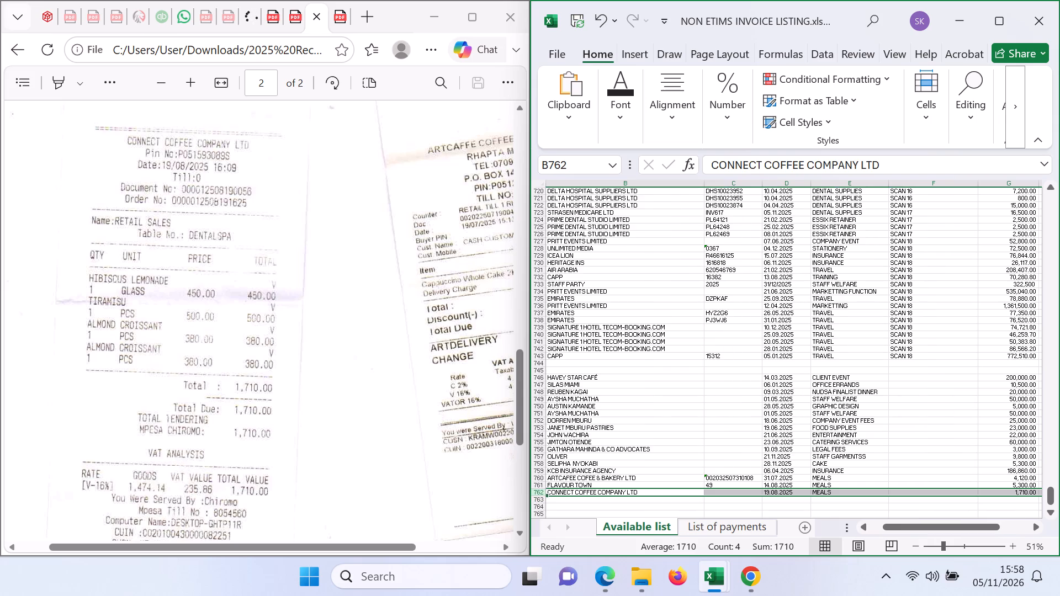
Enter ARTCAFEE COFEE & BAKERY LTD as the supplier in cell B763 for the Artcaffe receipt on page 2 of the PDF.
left_click(588, 502)
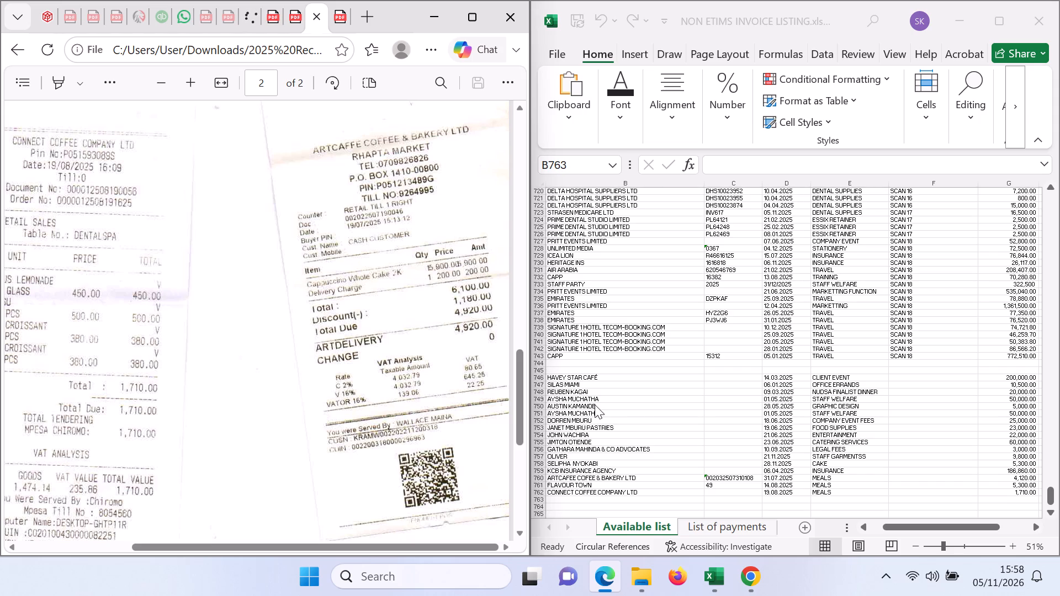
left_click(563, 499)
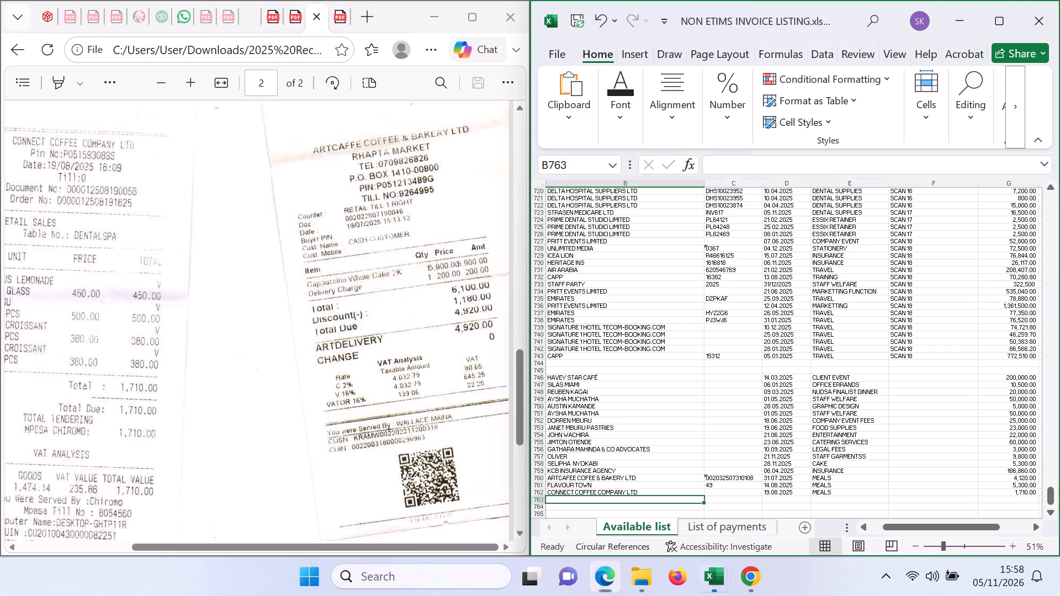
type("ART")
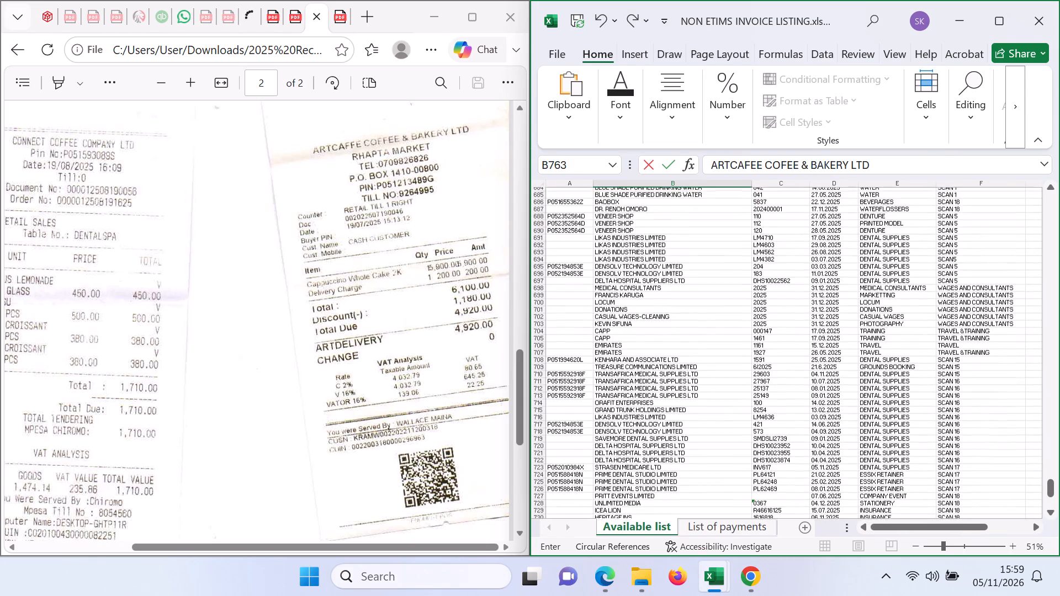
left_click(671, 360)
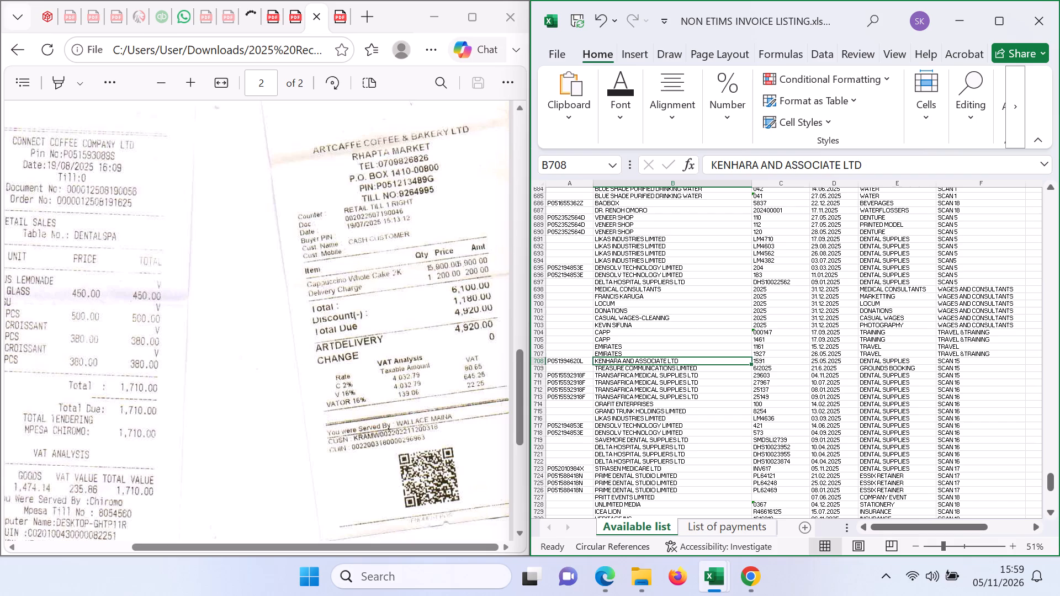
Search the Available list sheet for ART to look through the existing Artcaffe entries.
key("ctrl+f")
type("ART")
key("Return")
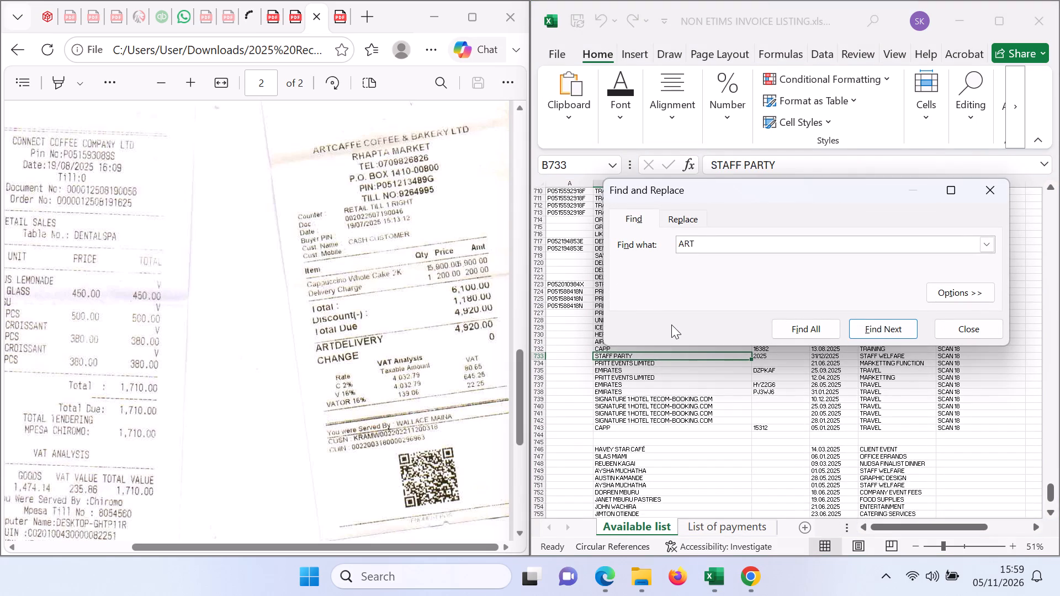
key("Return")
key("Return")
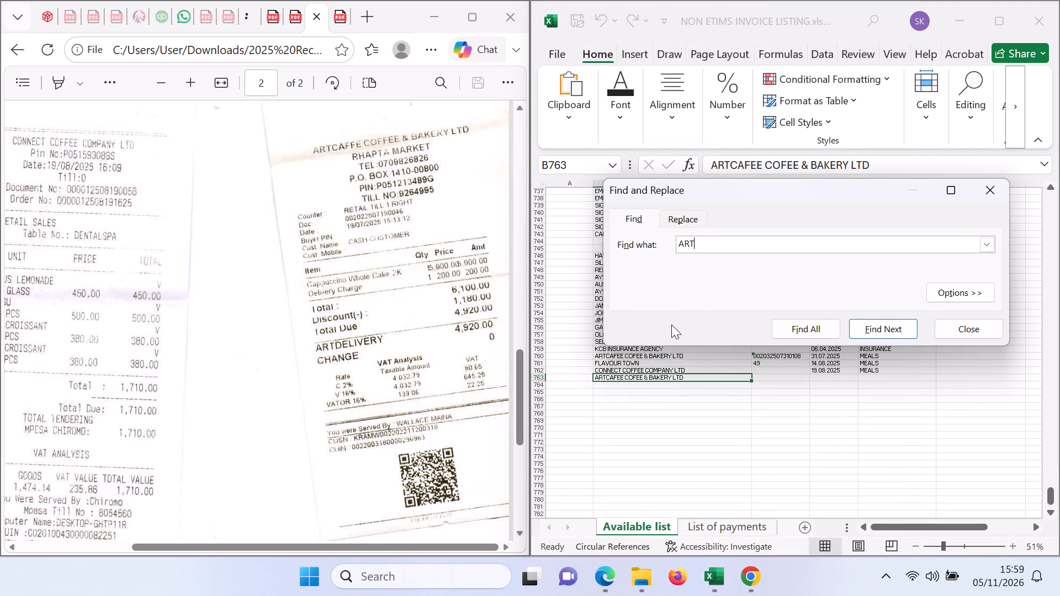
key("Return")
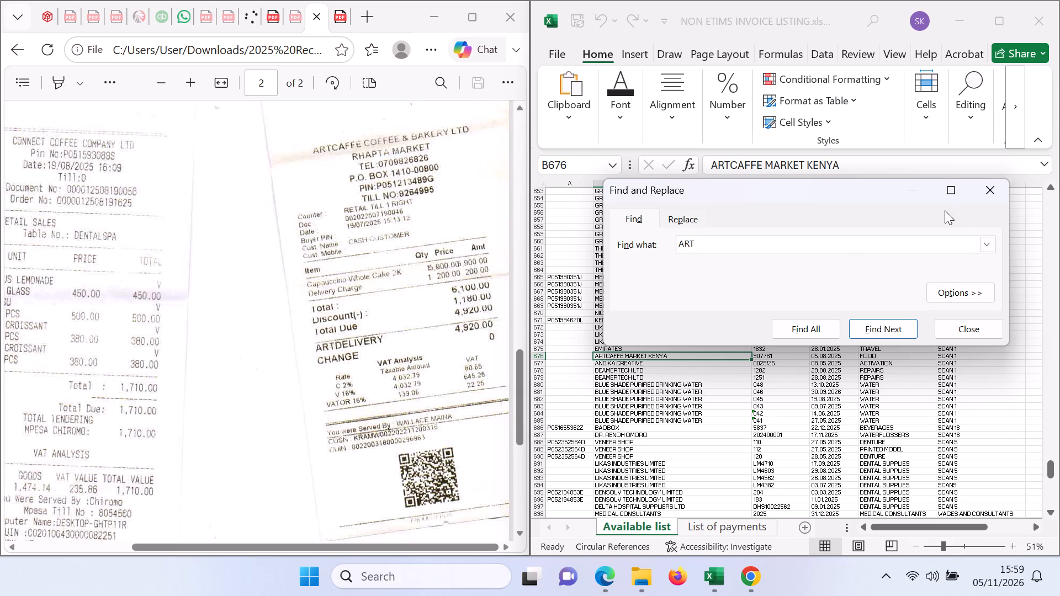
left_click(984, 194)
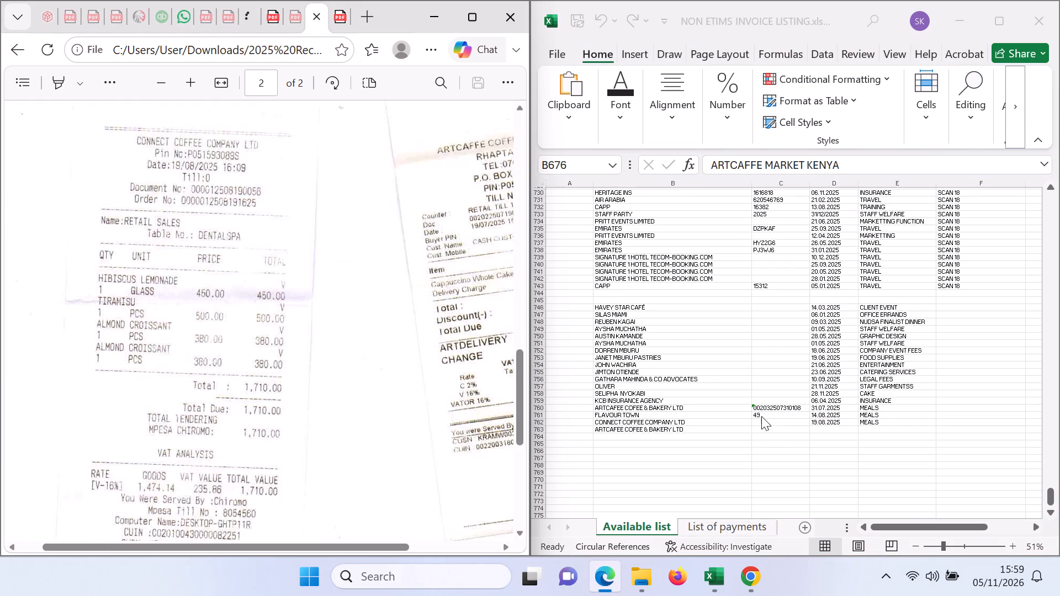
left_click(757, 422)
left_click(757, 422)
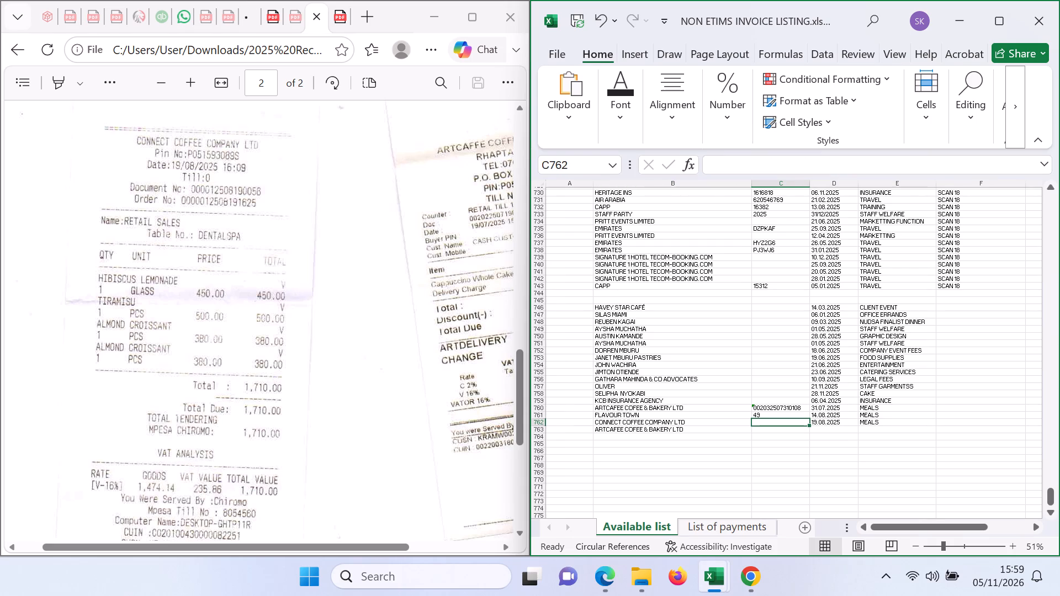
key("apostrophe")
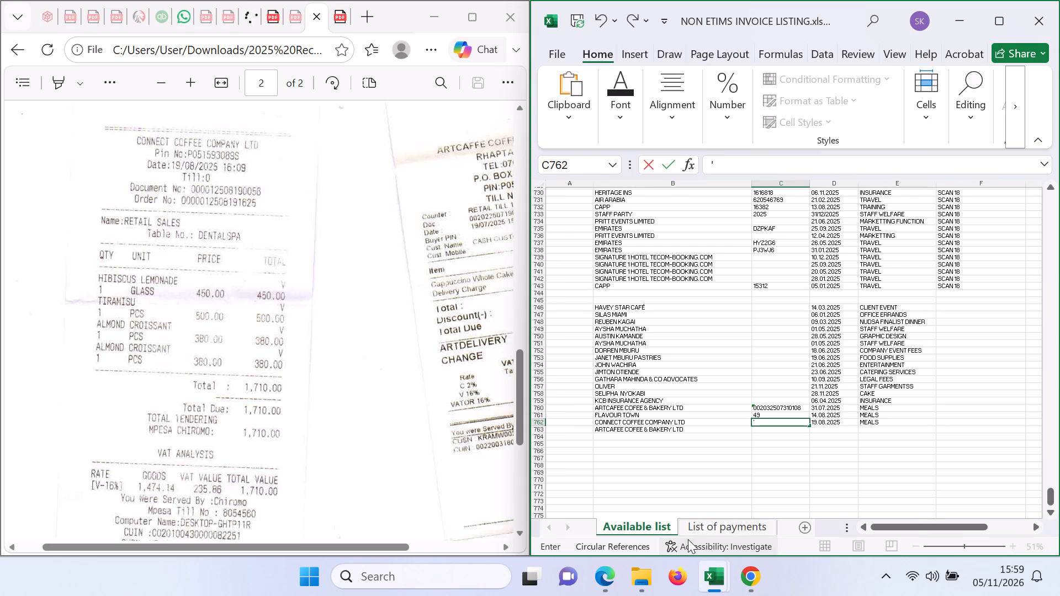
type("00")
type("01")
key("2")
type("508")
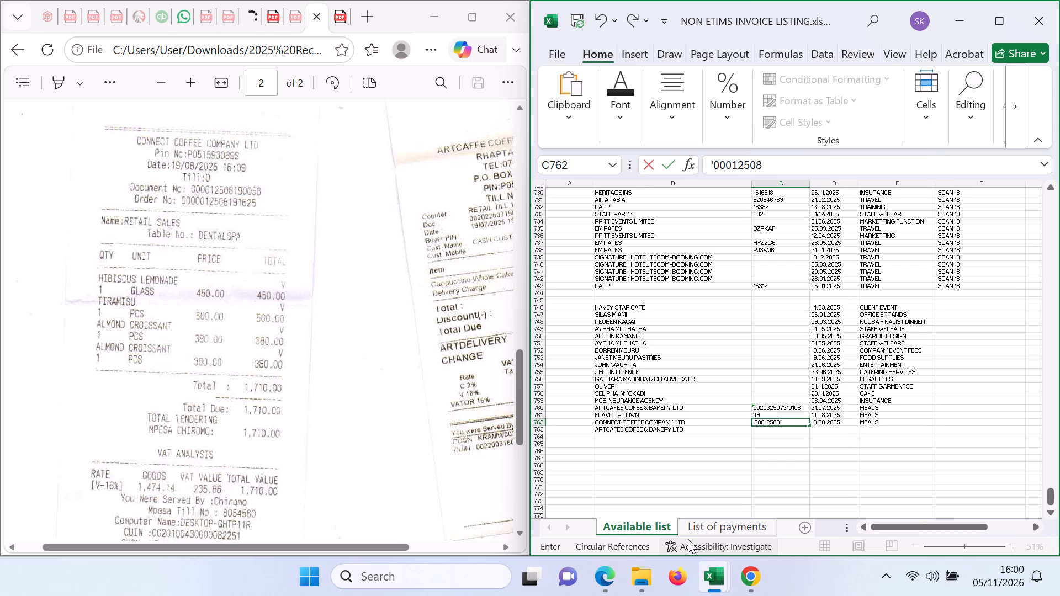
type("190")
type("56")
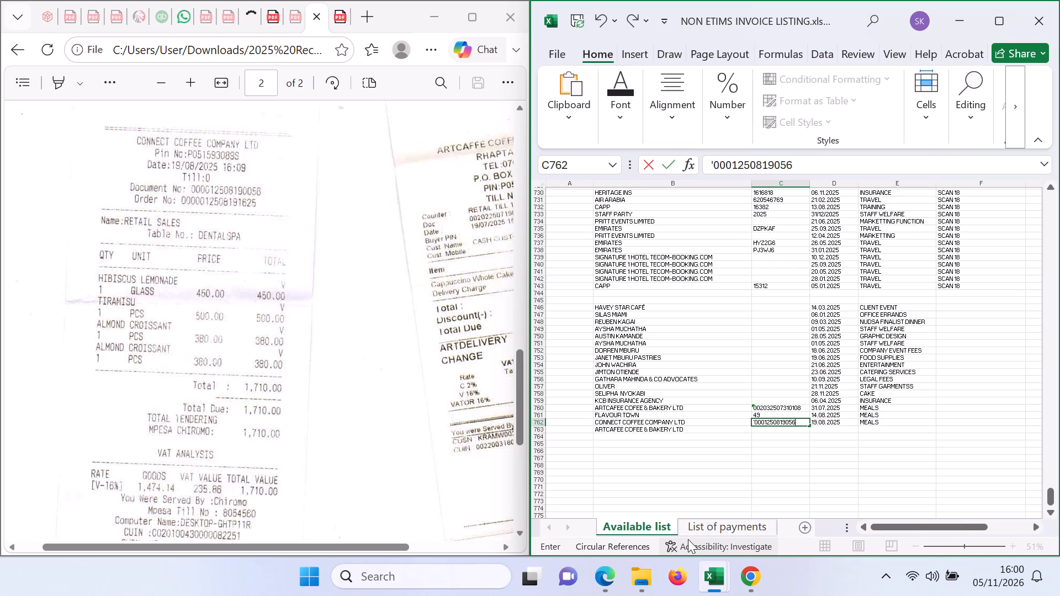
left_click(838, 470)
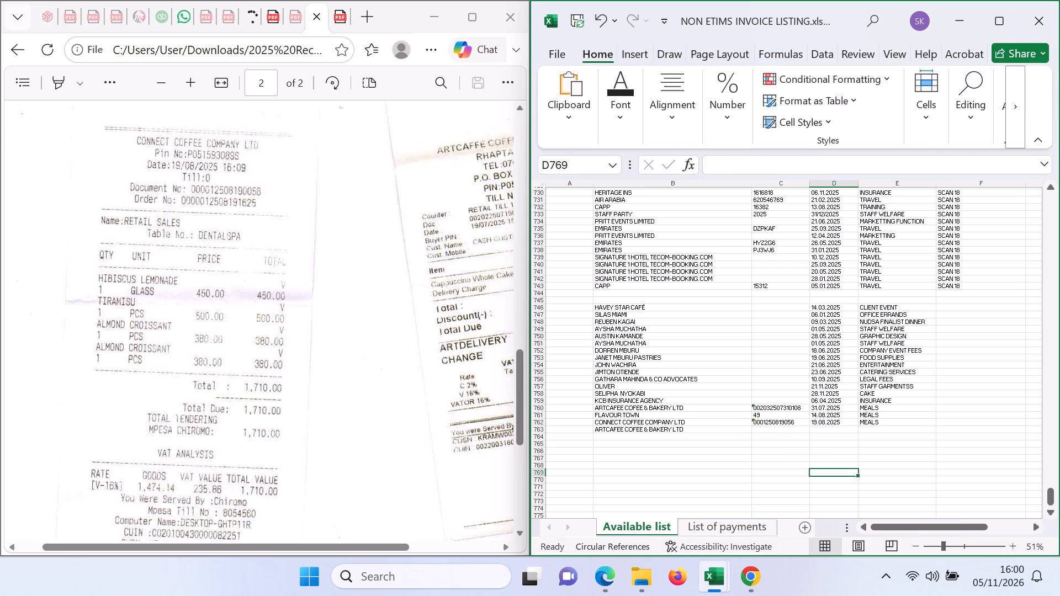
left_click(777, 431)
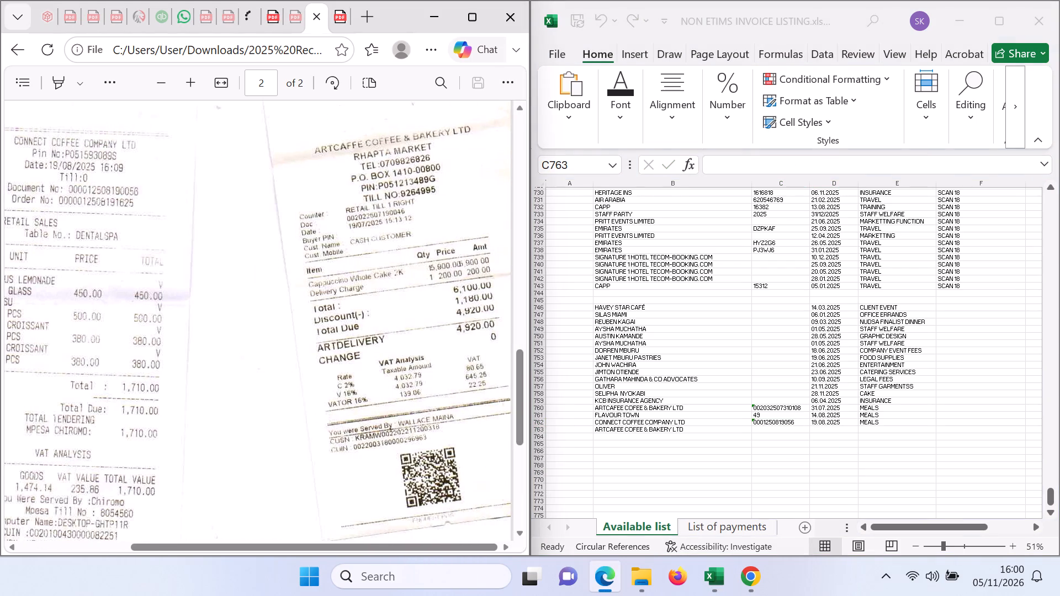
type("'00")
left_click(727, 478)
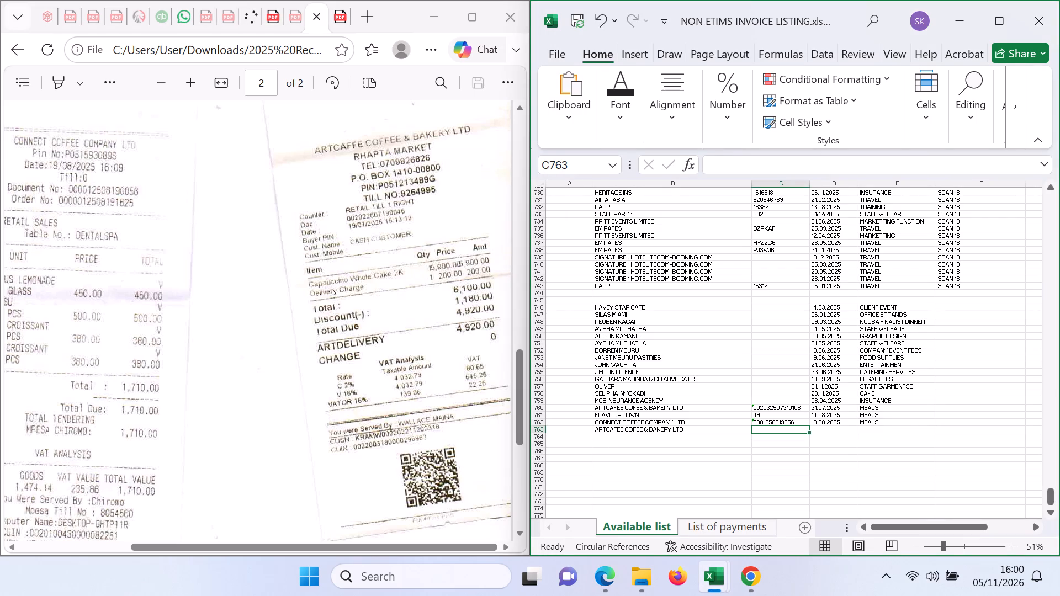
key("comma")
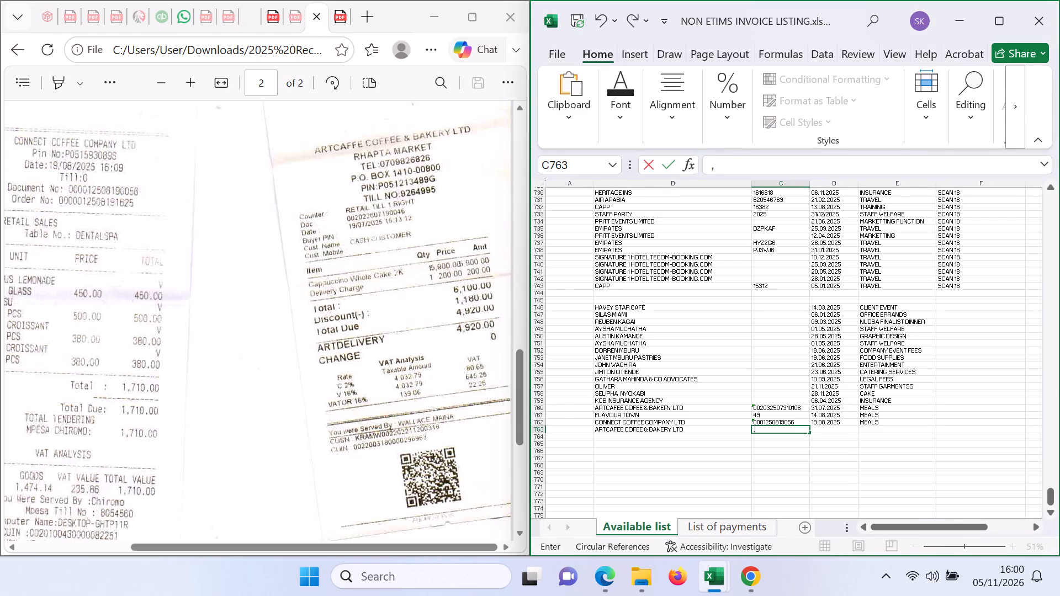
key("BackSpace")
key("apostrophe")
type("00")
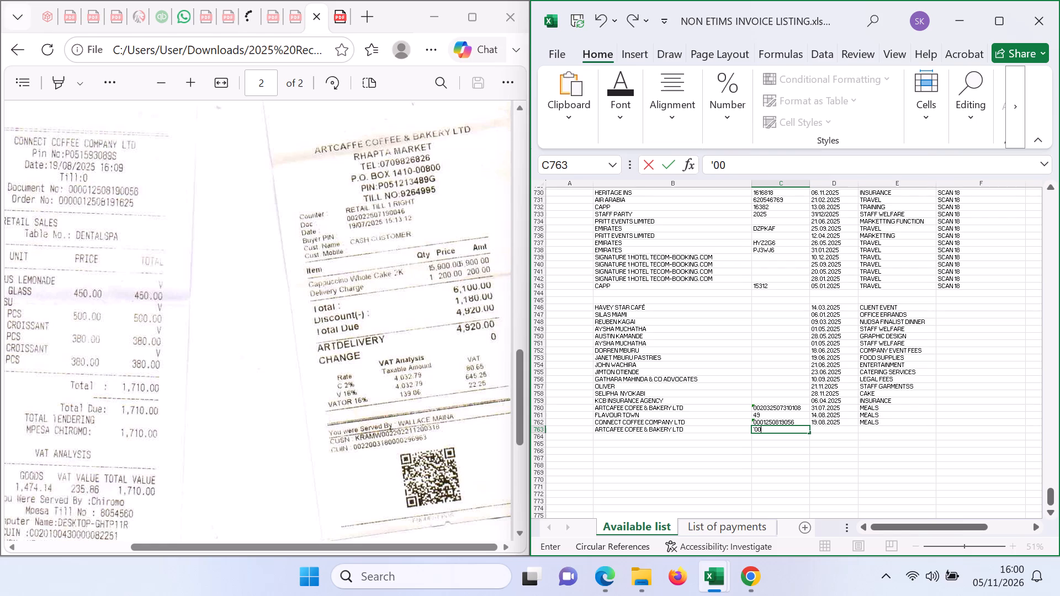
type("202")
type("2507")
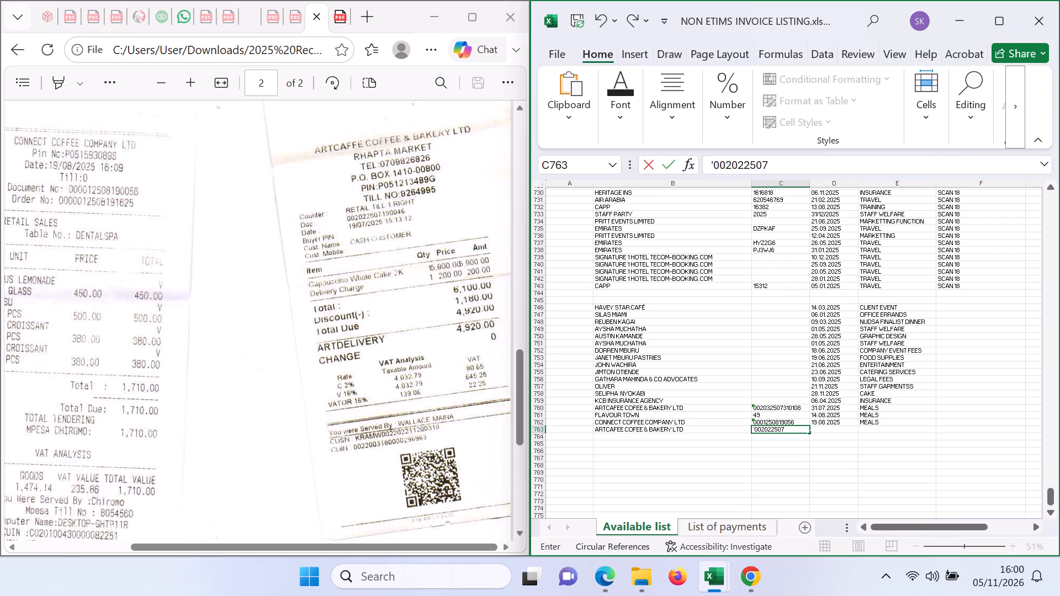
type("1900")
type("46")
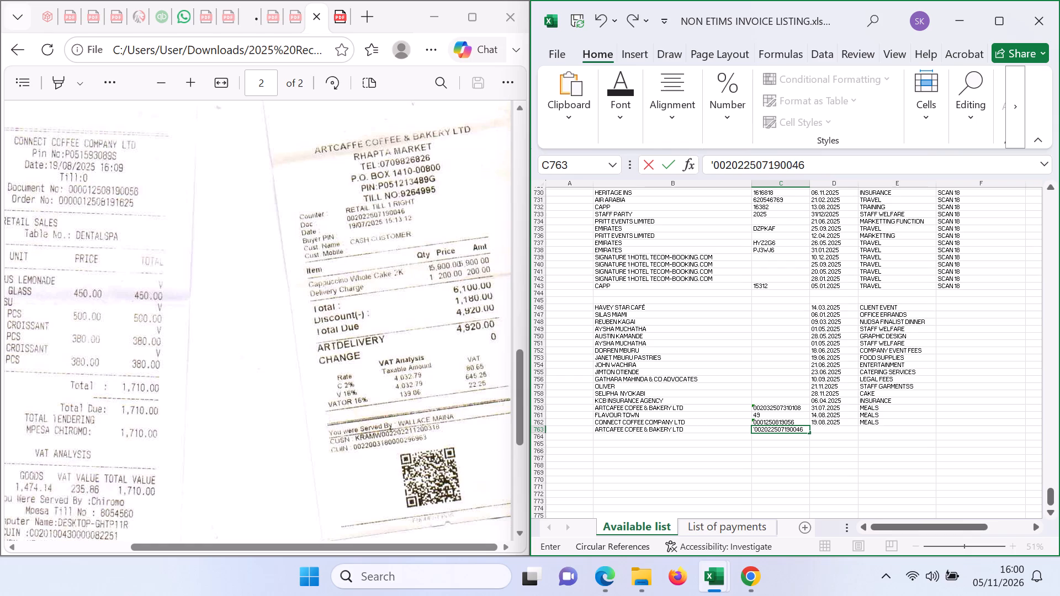
left_click(864, 457)
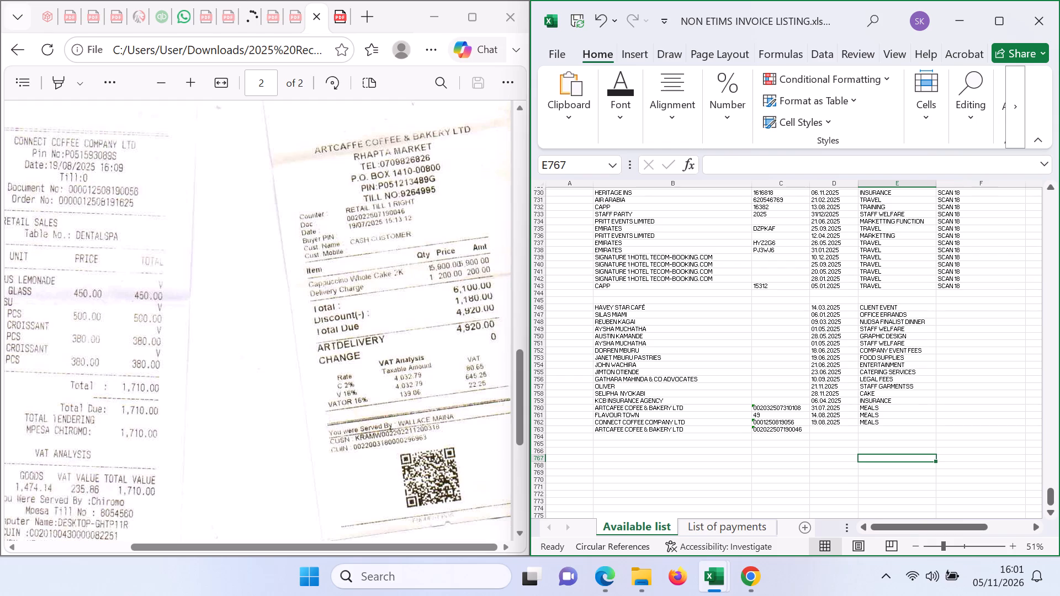
left_click(766, 430)
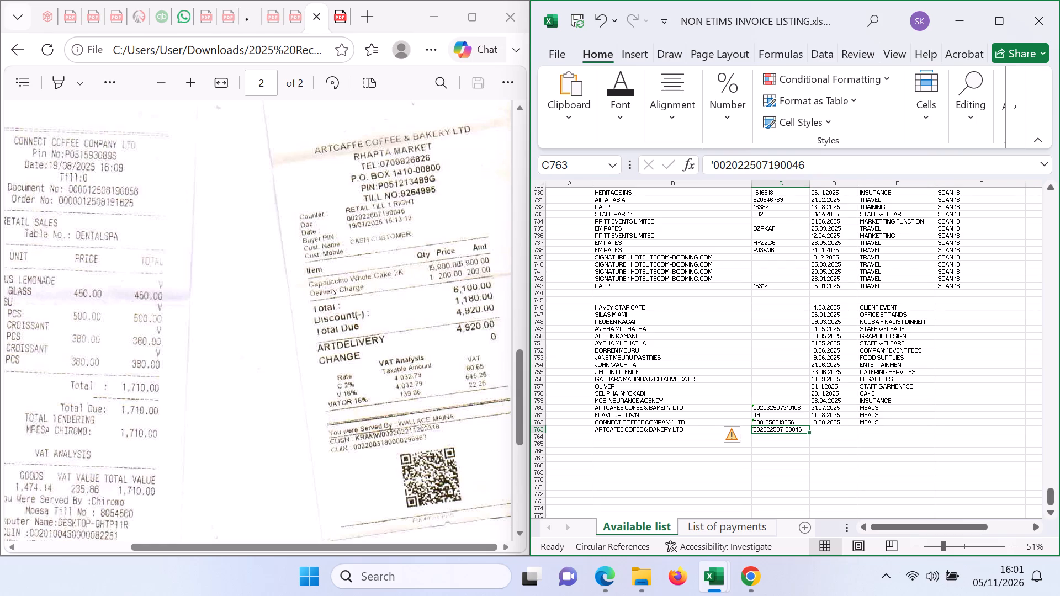
Enter the Artcaffe receipt date 19.07.2025 in cell D763.
left_click(830, 429)
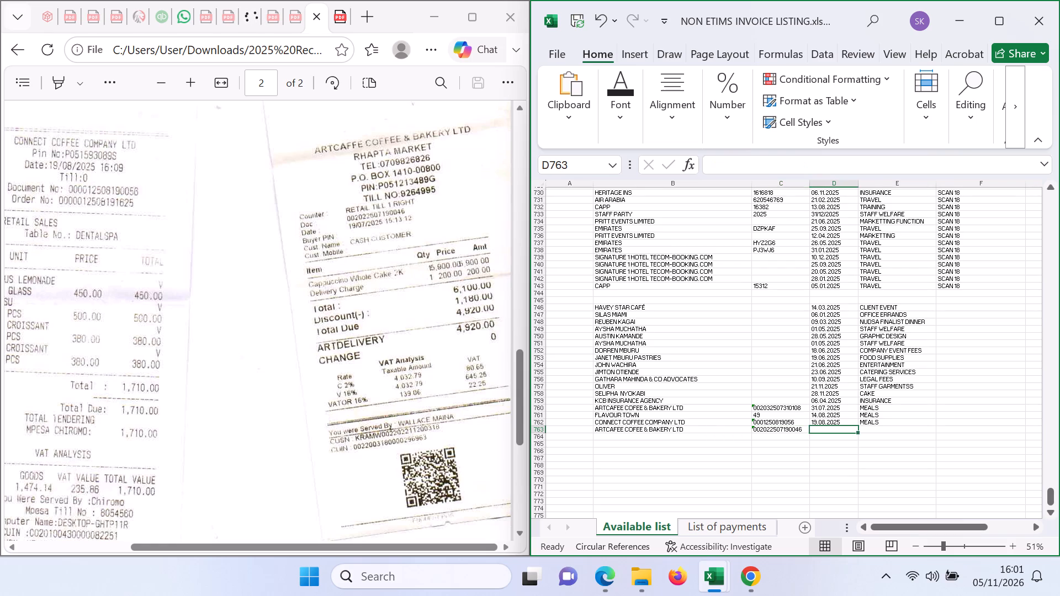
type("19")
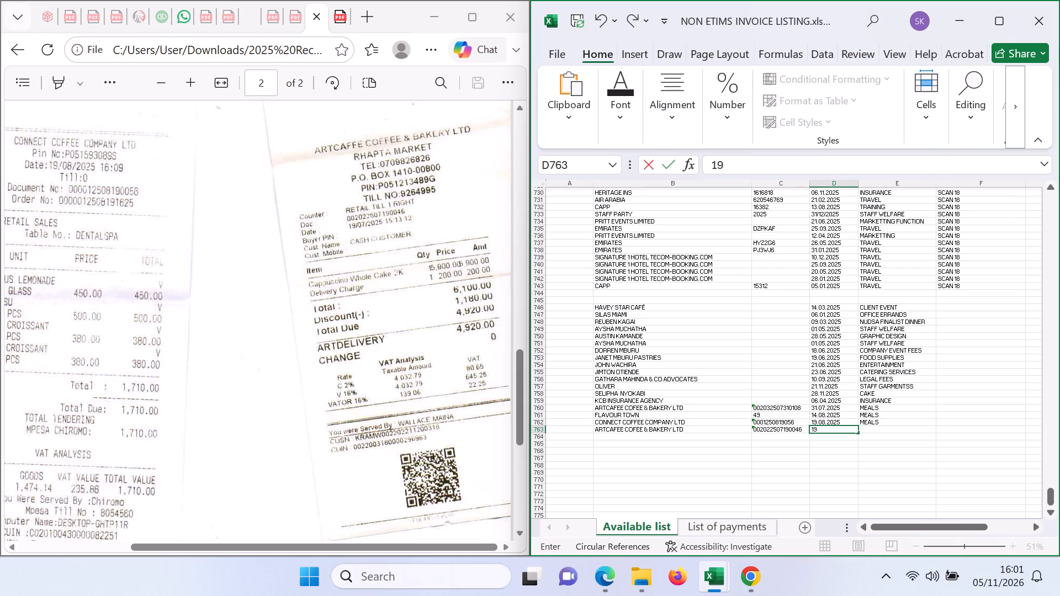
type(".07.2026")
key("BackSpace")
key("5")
Complete the Artcaffe receipt entry in row 763 with description MEALS and amount 4920.
left_click(879, 432)
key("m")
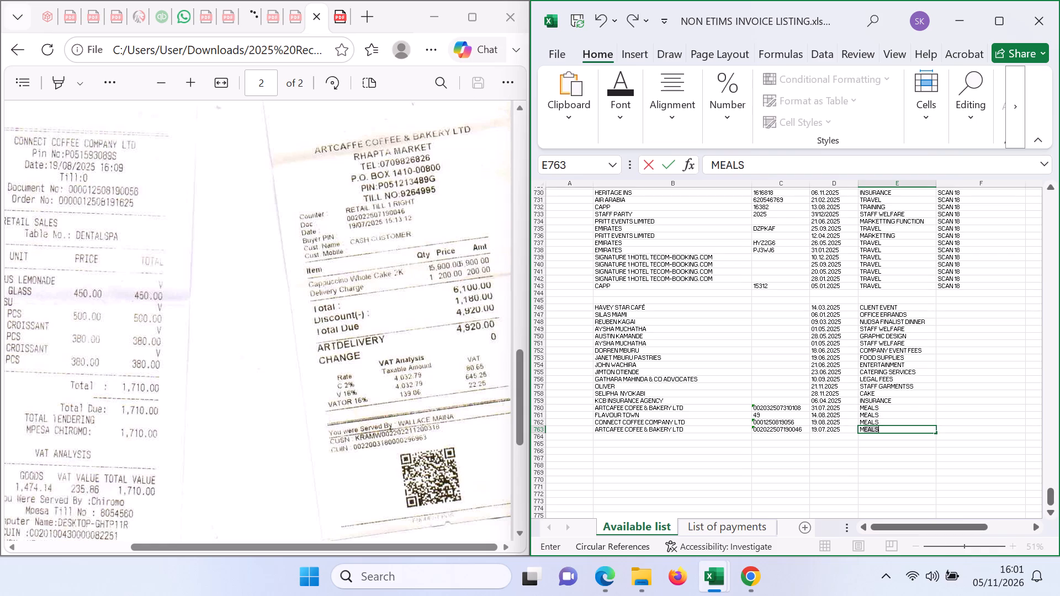
left_click(538, 431)
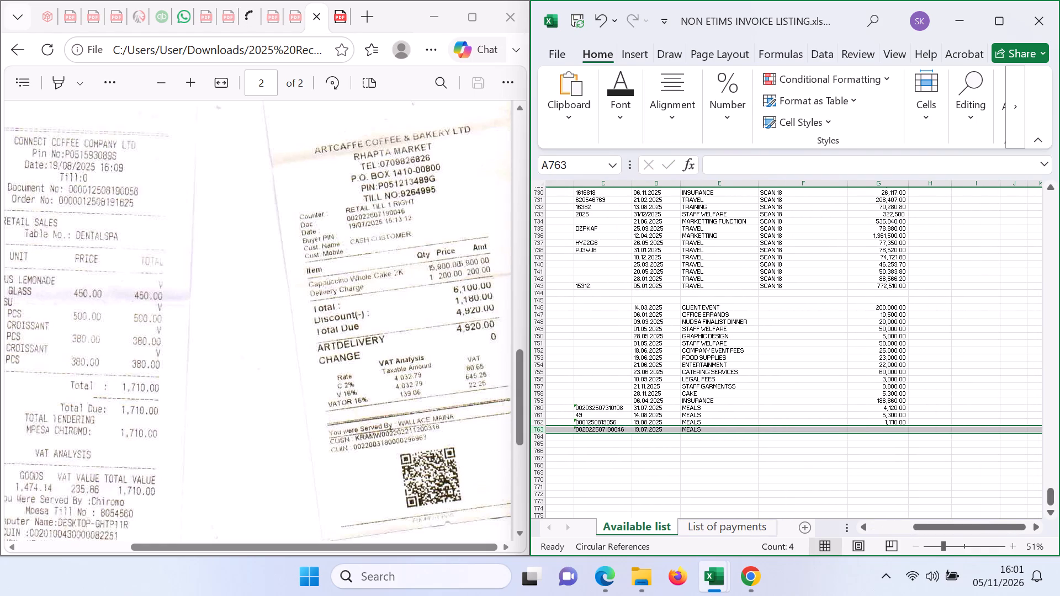
left_click(876, 429)
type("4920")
left_click(771, 481)
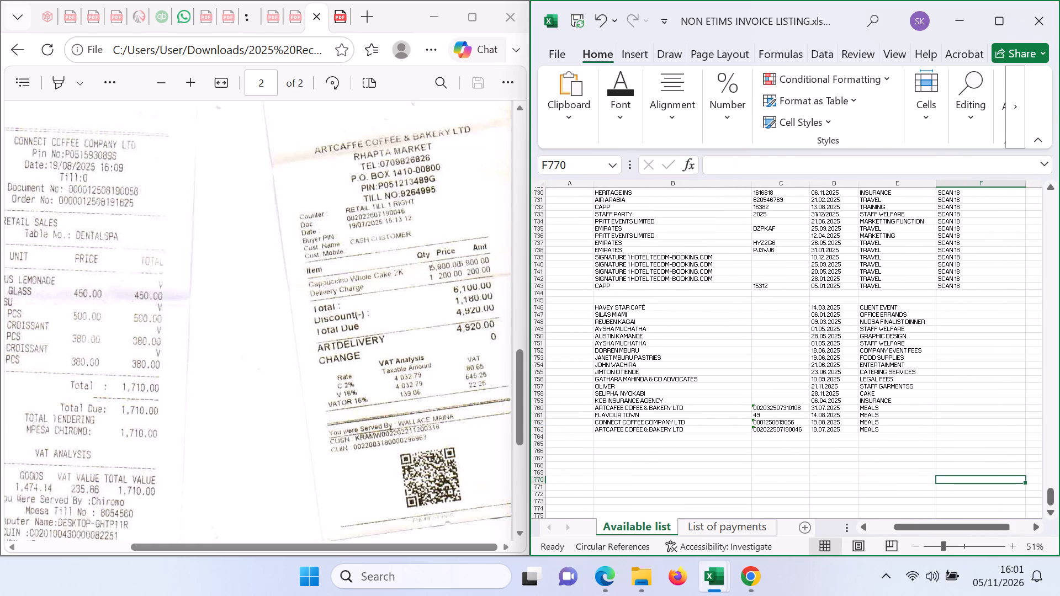
Switch to Chrome to view the eTIMS Taxpayer Portal.
left_click(597, 569)
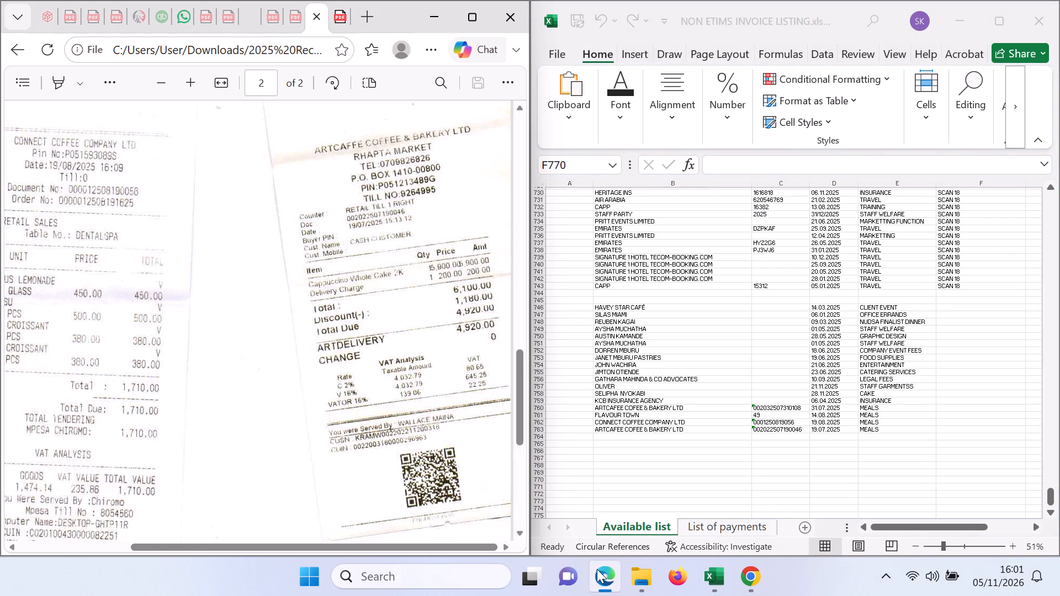
left_click(756, 577)
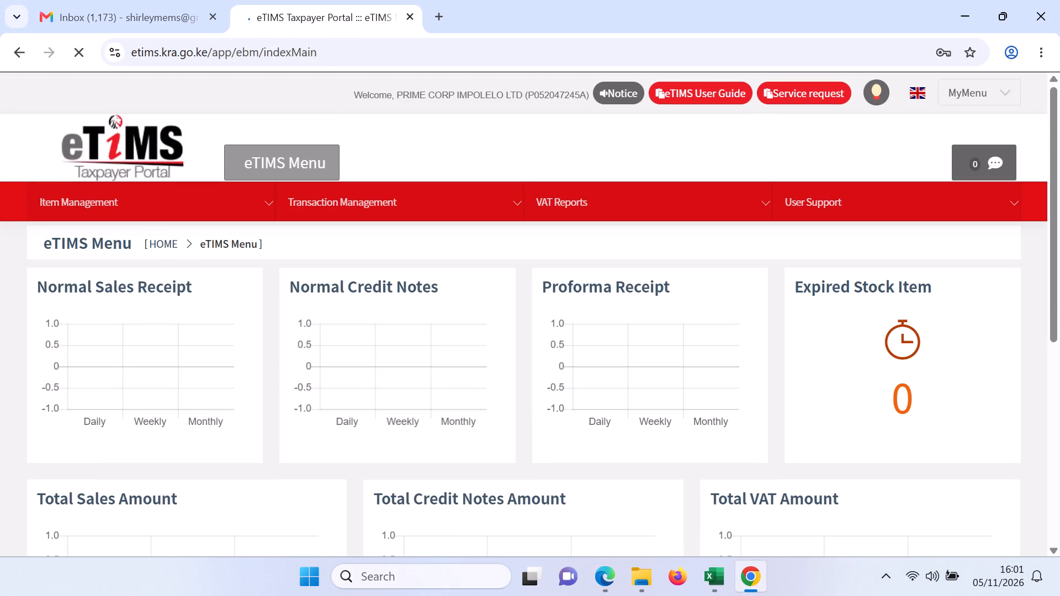
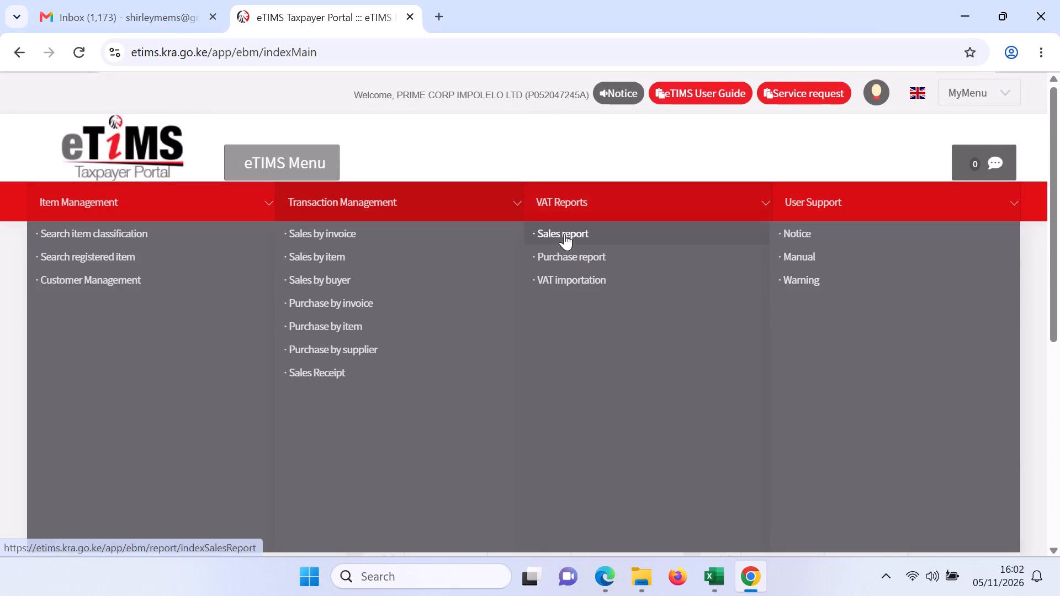
Open the Sales Receipt page for transaction management in the eTIMS Taxpayer Portal.
left_click(310, 378)
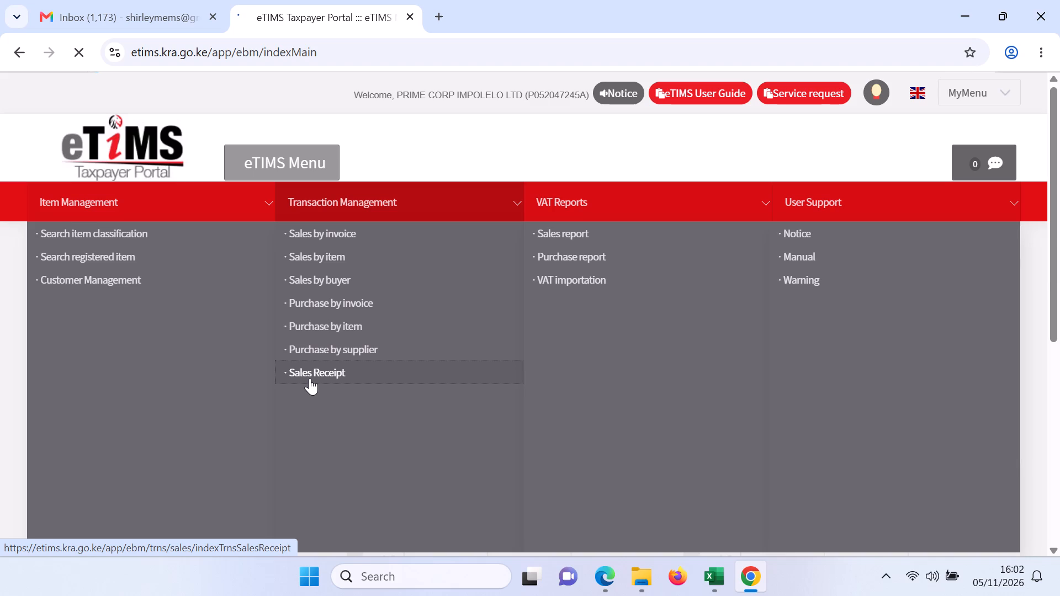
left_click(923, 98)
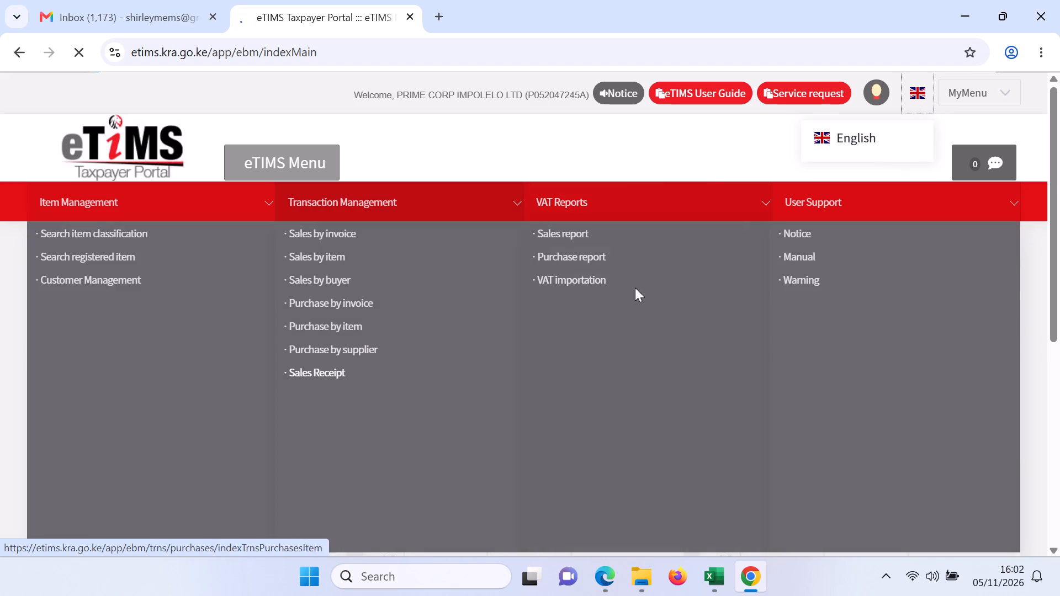
Switch to the 2025 Receipts PDF in Microsoft Edge and maximize its window to view the scanned receipts.
left_click(598, 583)
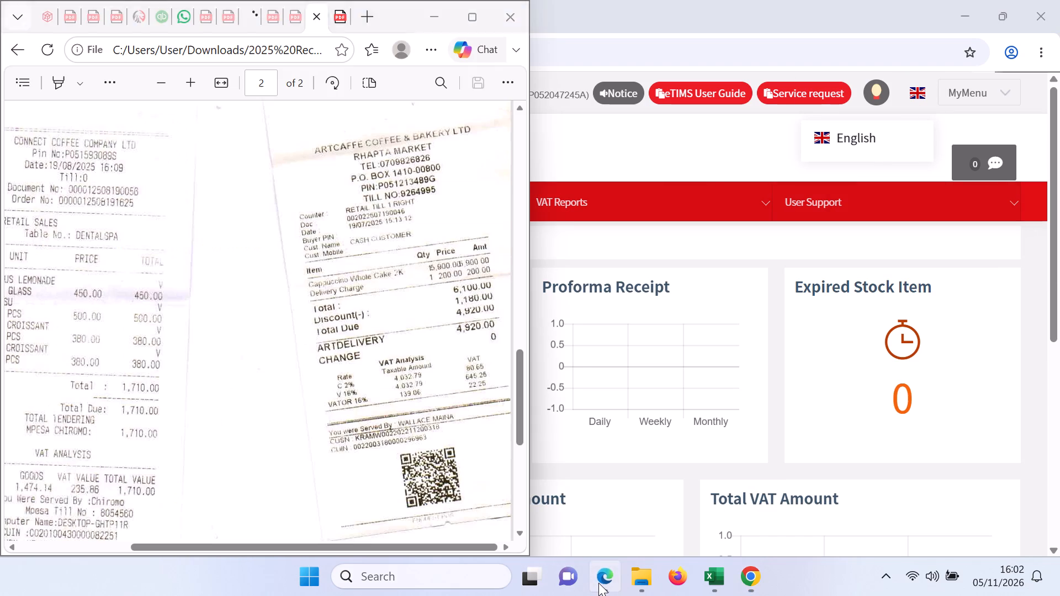
left_click(470, 14)
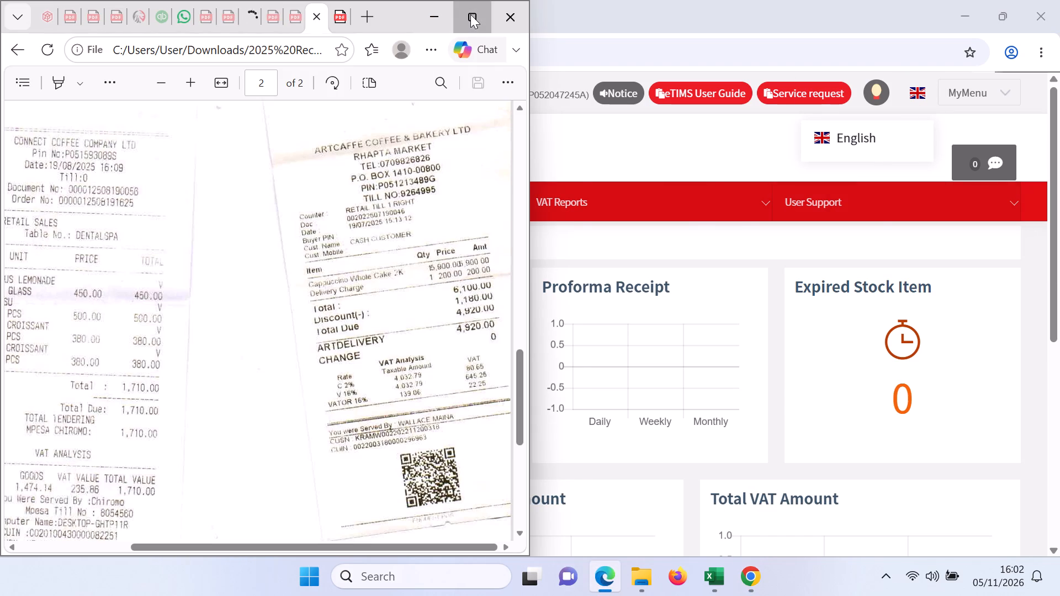
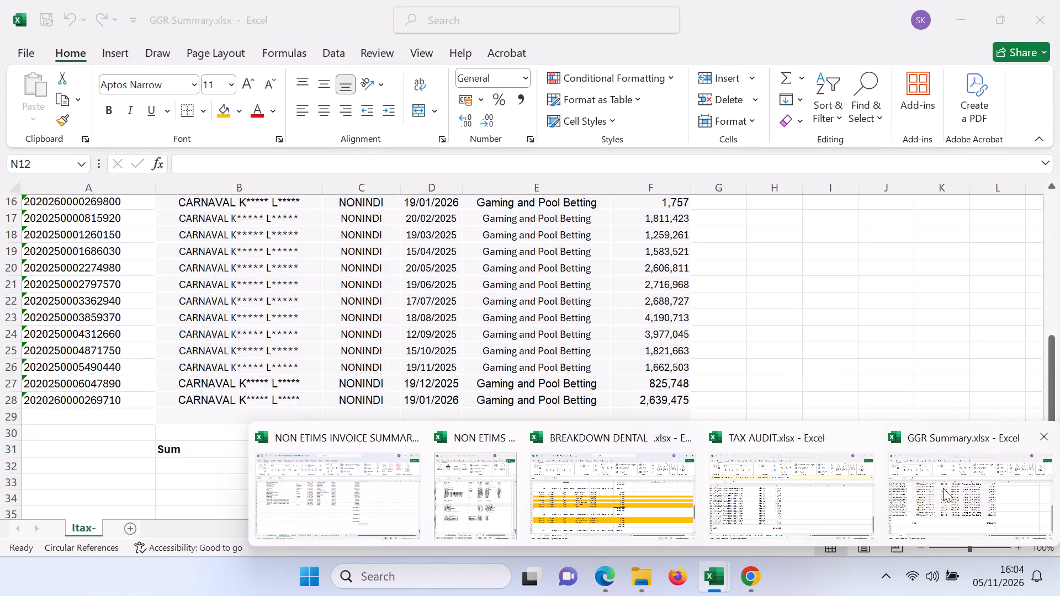
Place the NON ETIMS INVOICE LISTING and BREAKDOWN DENTAL workbooks side by side and reduce the Breakdown sheet's zoom to 68%.
left_click(466, 507)
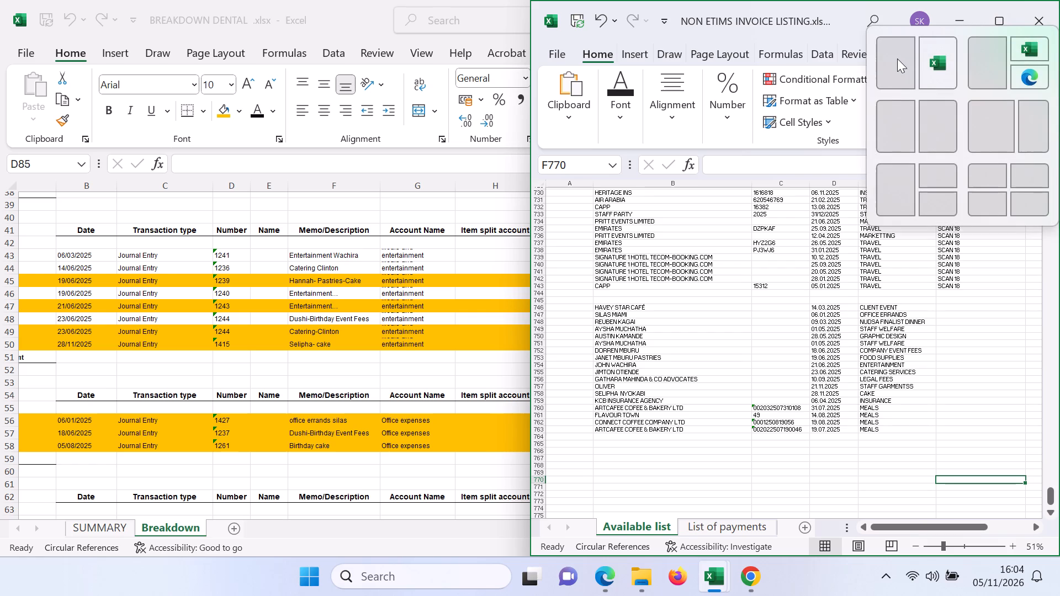
left_click(896, 60)
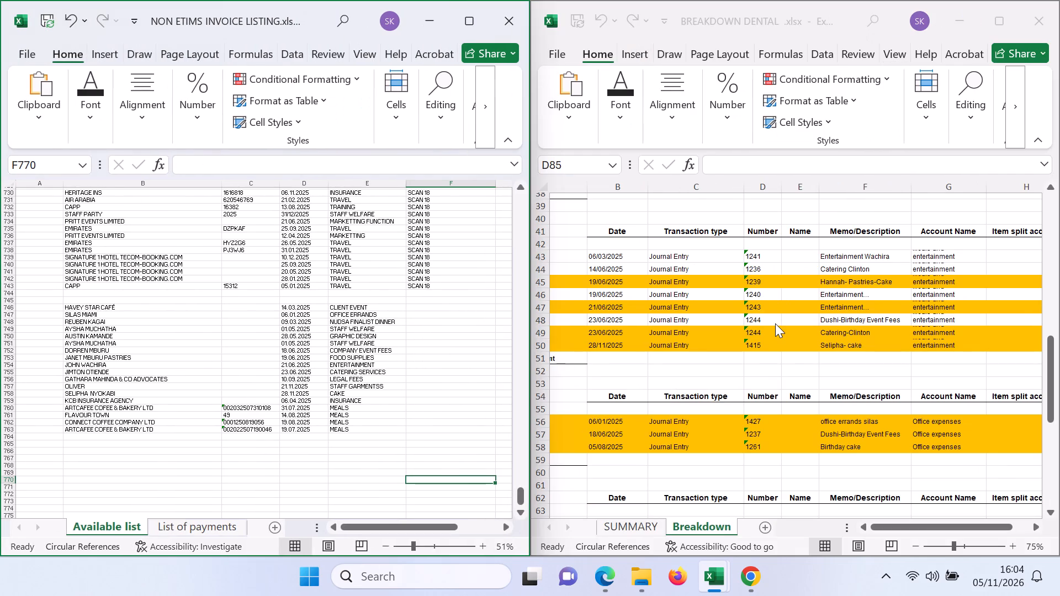
left_click(943, 545)
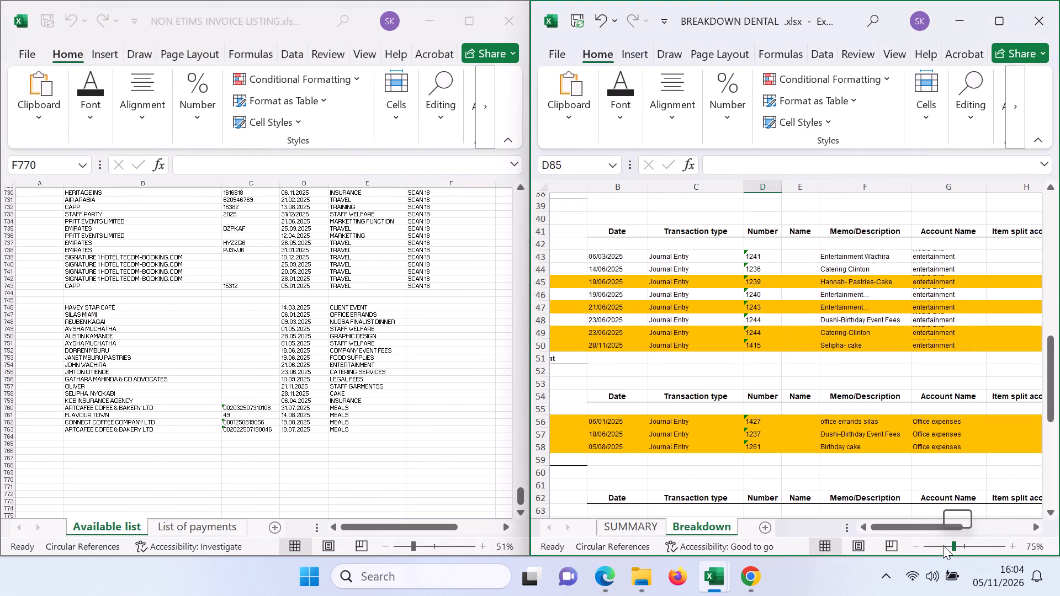
left_click(950, 544)
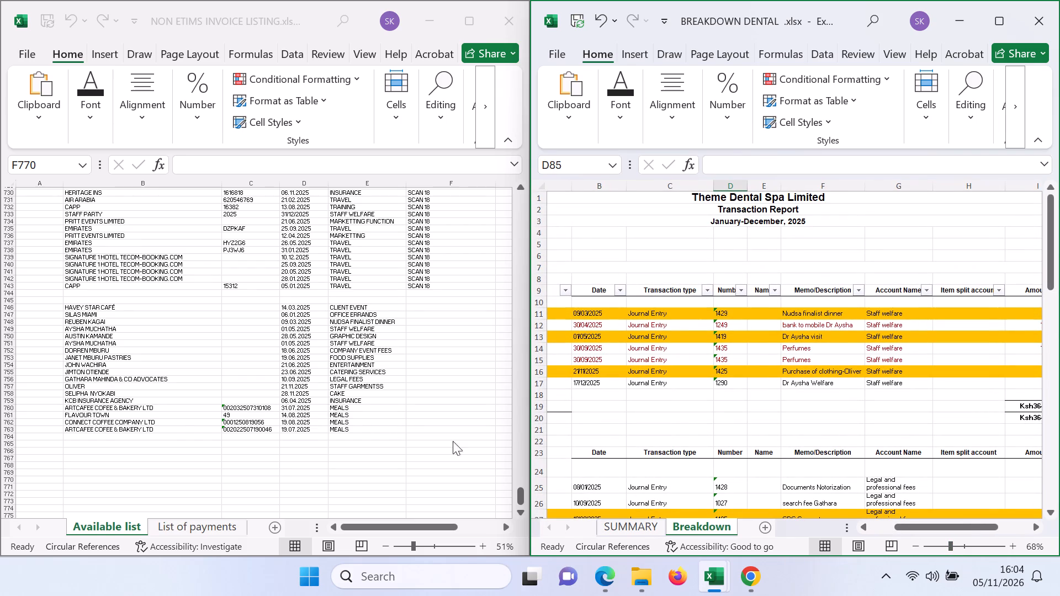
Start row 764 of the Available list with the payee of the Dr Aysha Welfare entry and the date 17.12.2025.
left_click(115, 434)
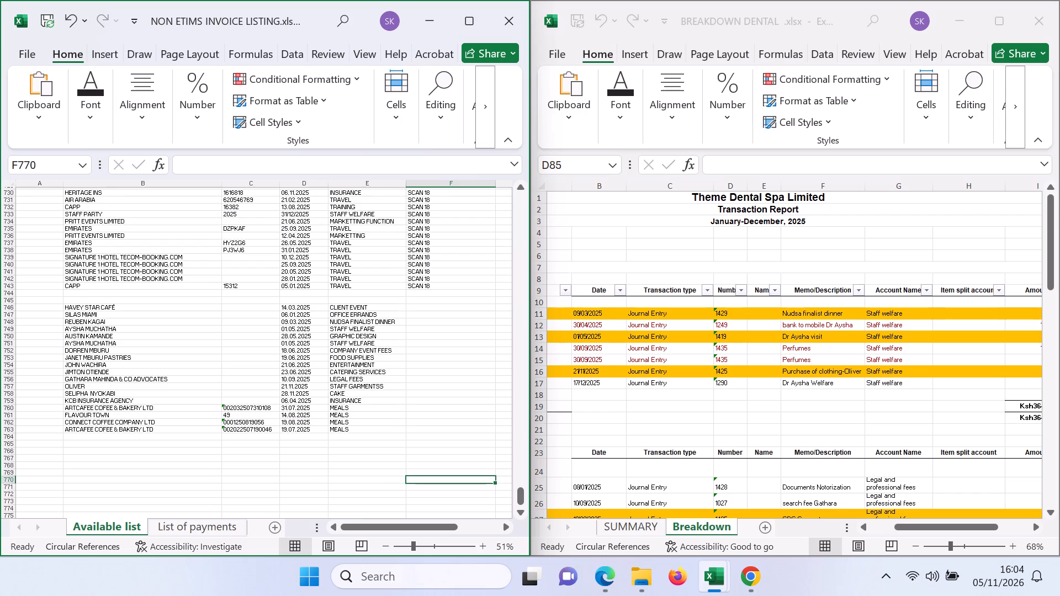
left_click(93, 436)
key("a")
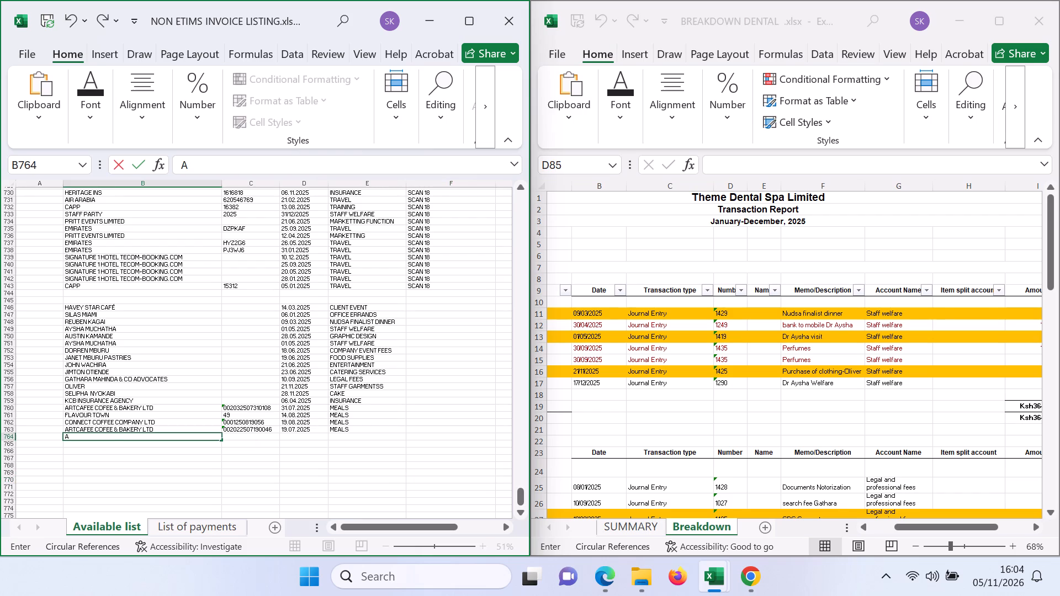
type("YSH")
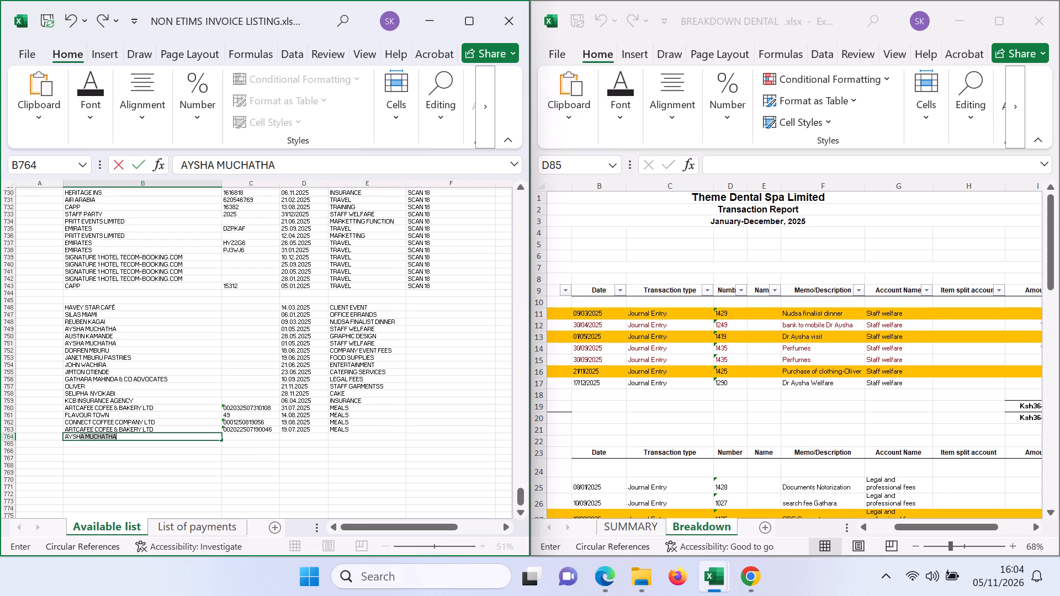
left_click(299, 437)
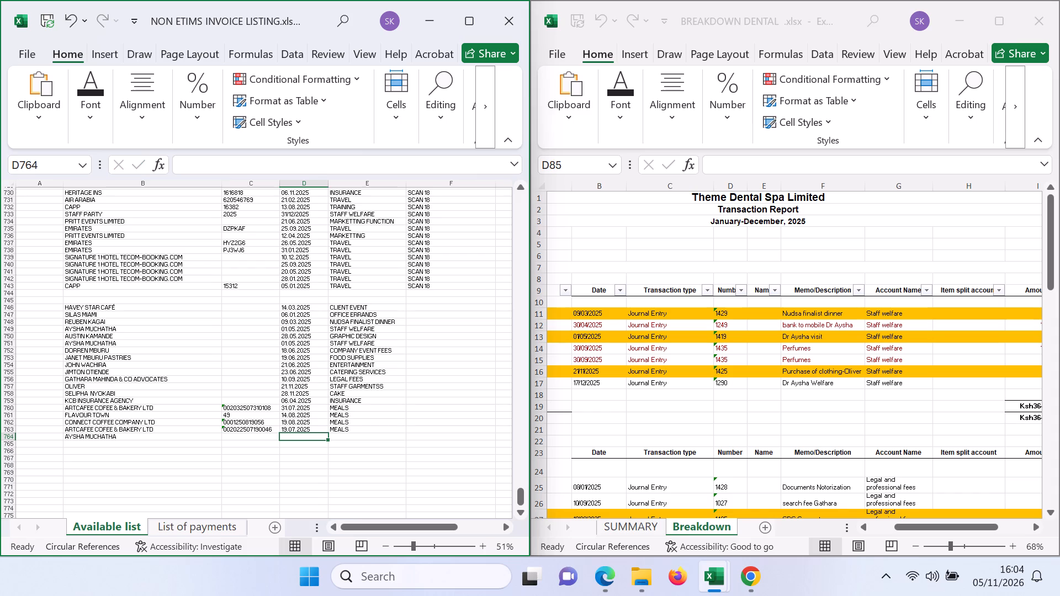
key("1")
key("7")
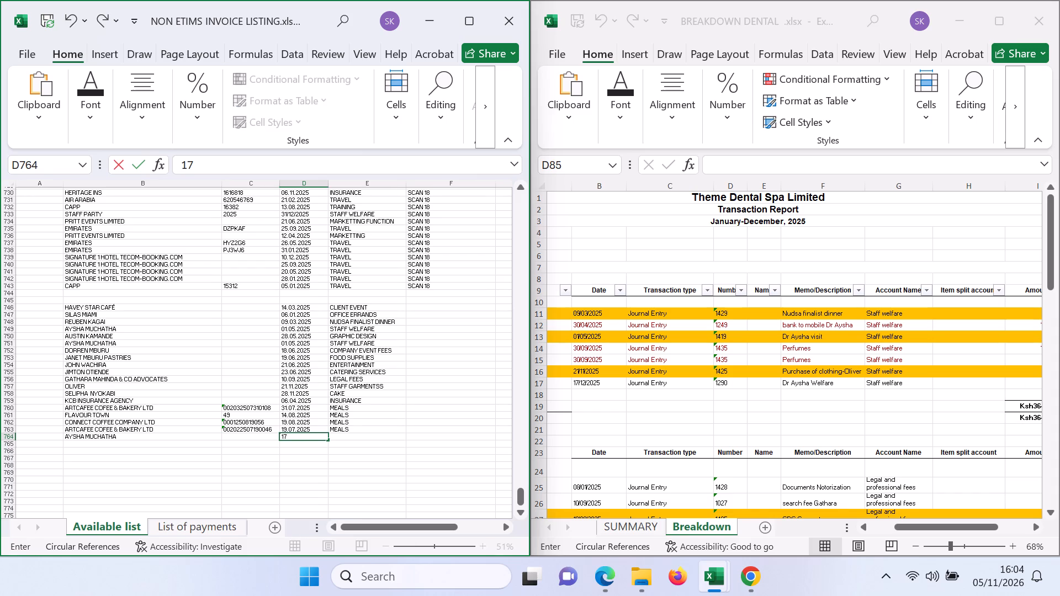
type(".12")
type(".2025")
Complete row 764 with the description STAFF WELFARE and the amount 150000.
left_click(344, 437)
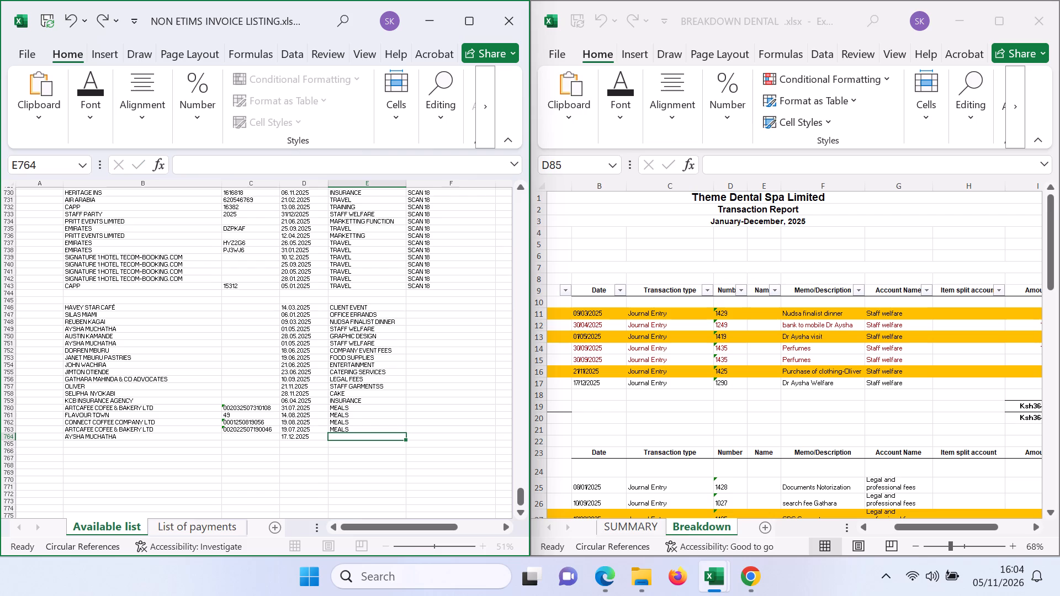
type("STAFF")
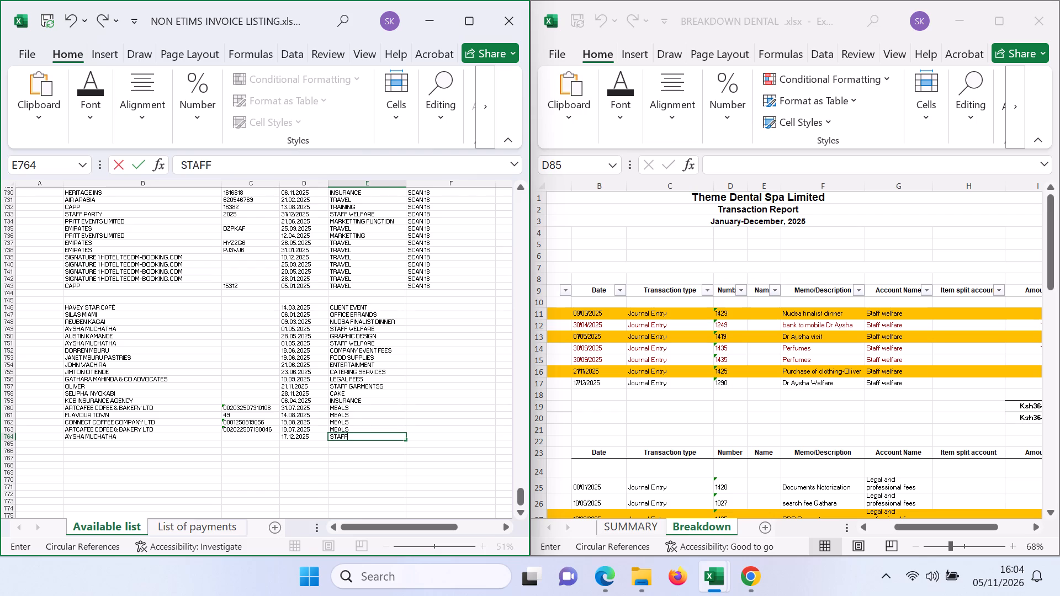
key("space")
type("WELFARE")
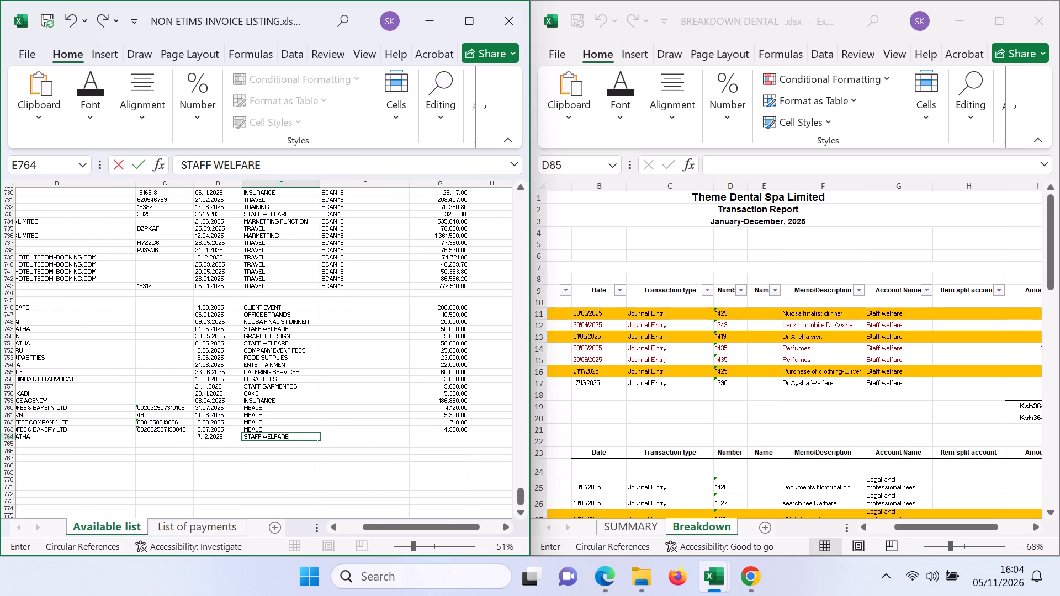
left_click(448, 437)
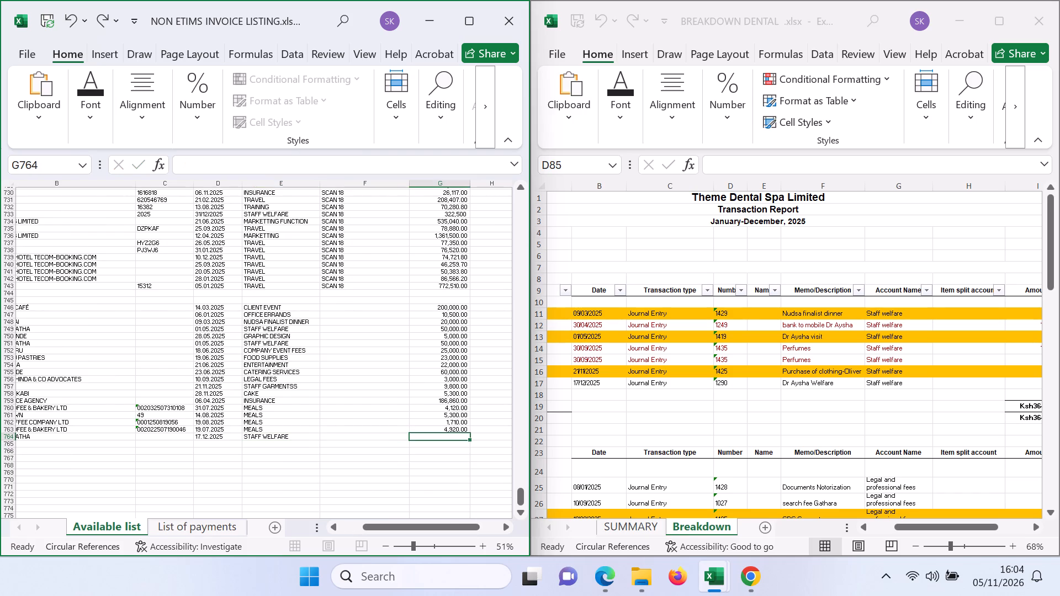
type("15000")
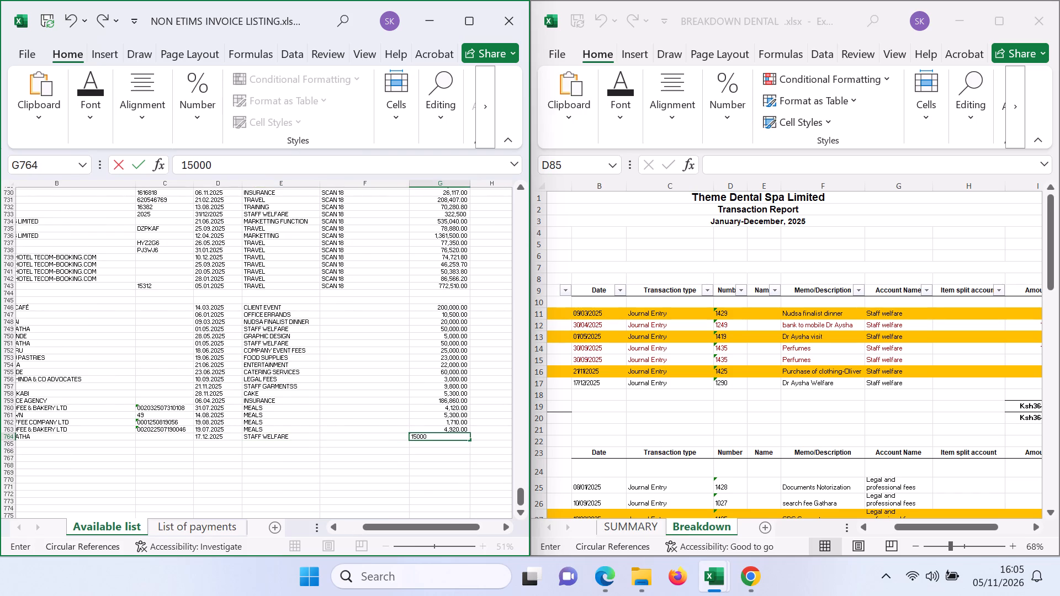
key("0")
left_click(370, 485)
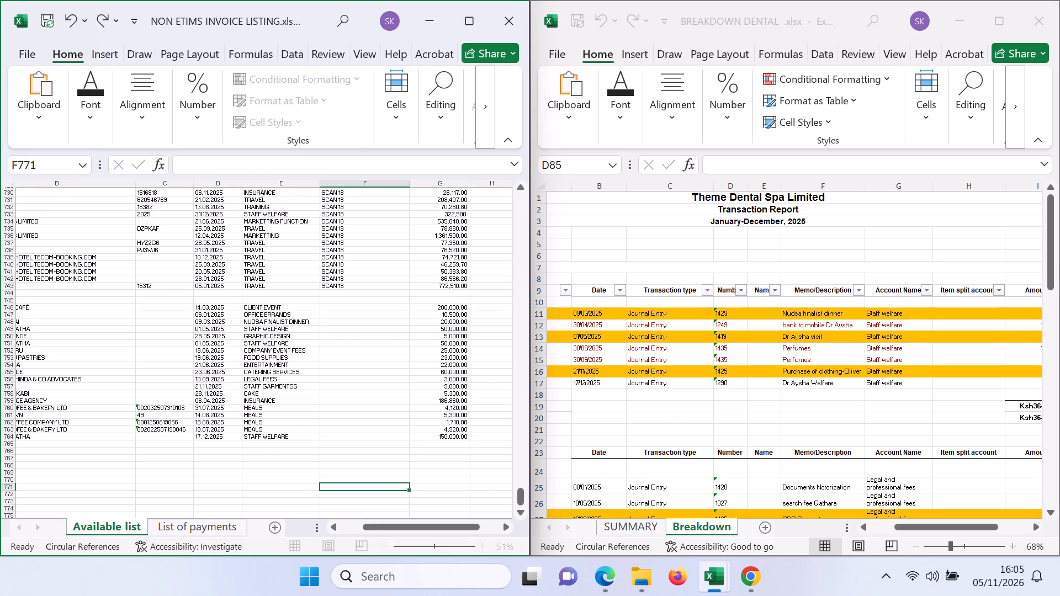
Add the documents notarization expense in row 765 with the date 08.01.2025 and the description DOCUMENT NOTORIZATION, leaving the payee blank.
left_click_drag(842, 442, 854, 327)
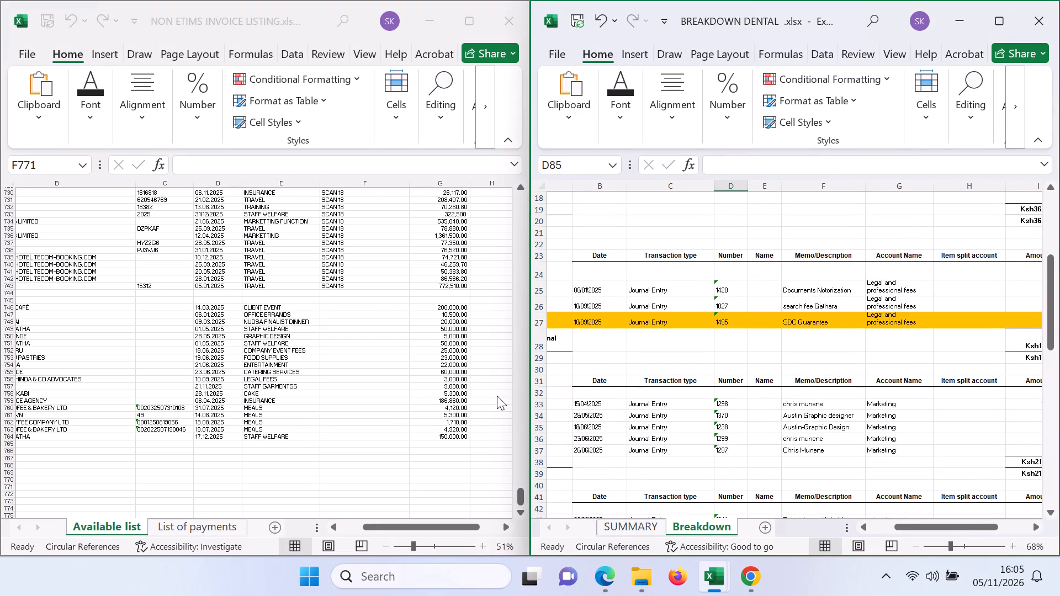
left_click_drag(264, 469, 410, 498)
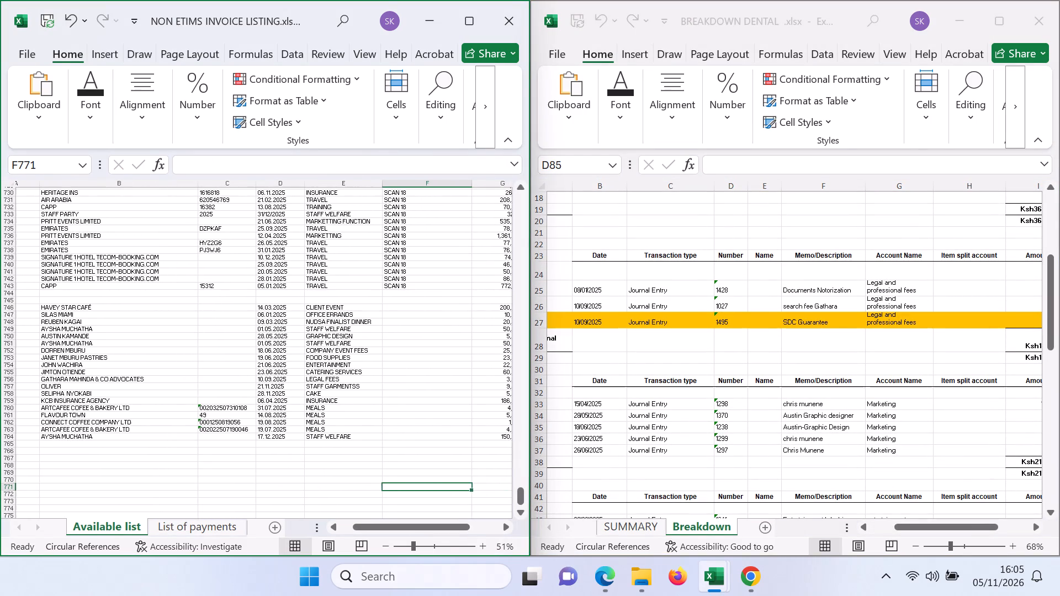
left_click(62, 446)
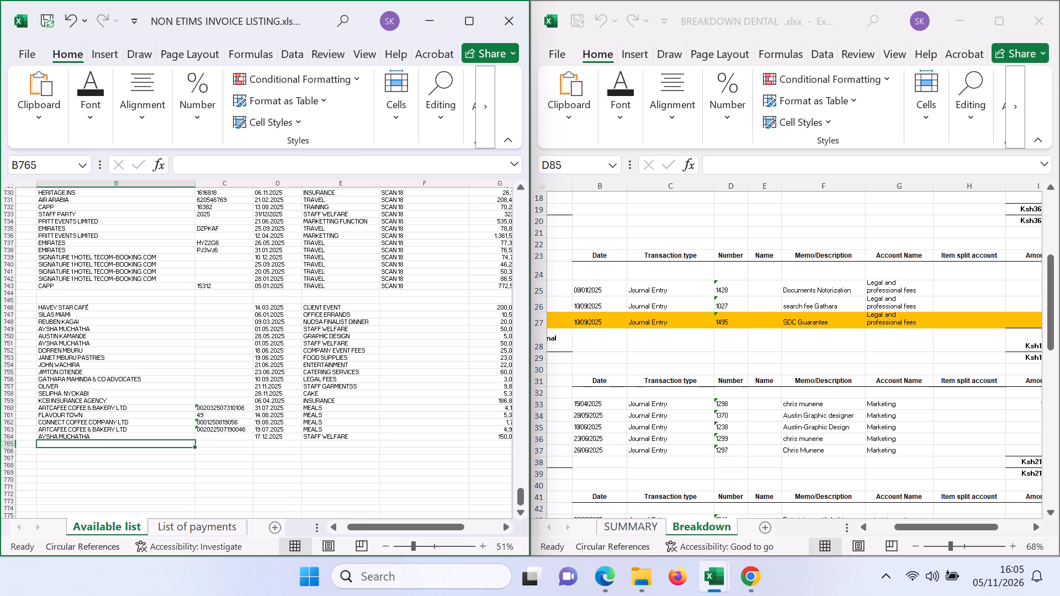
left_click(325, 445)
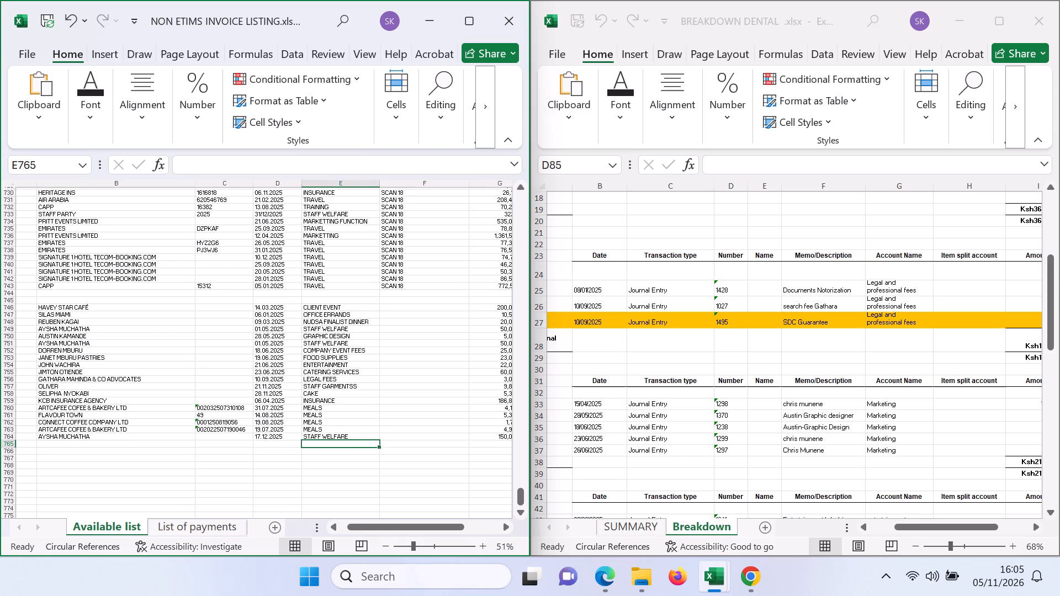
left_click(263, 444)
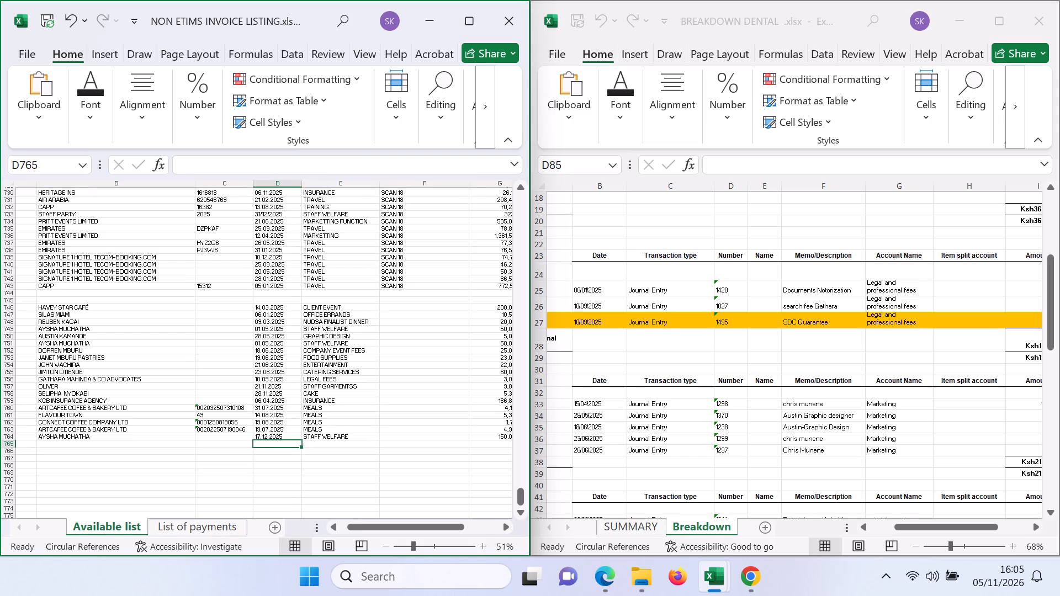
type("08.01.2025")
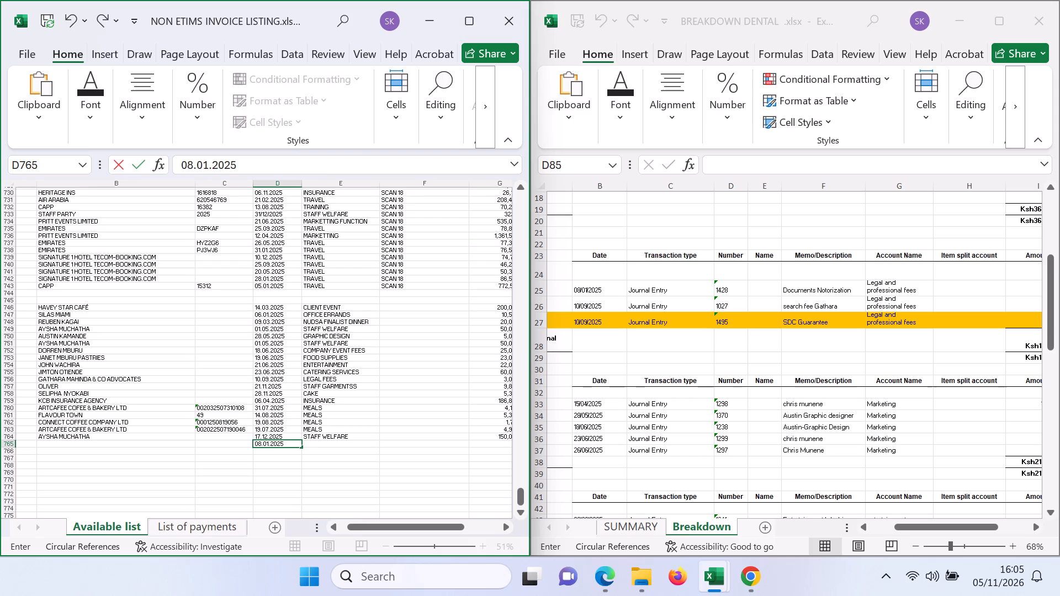
left_click(322, 446)
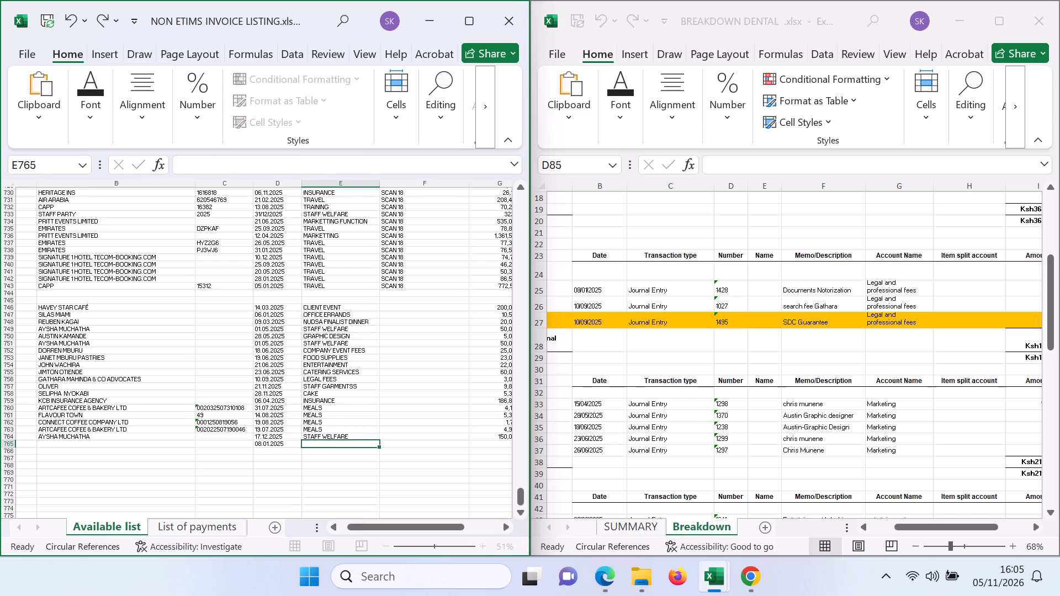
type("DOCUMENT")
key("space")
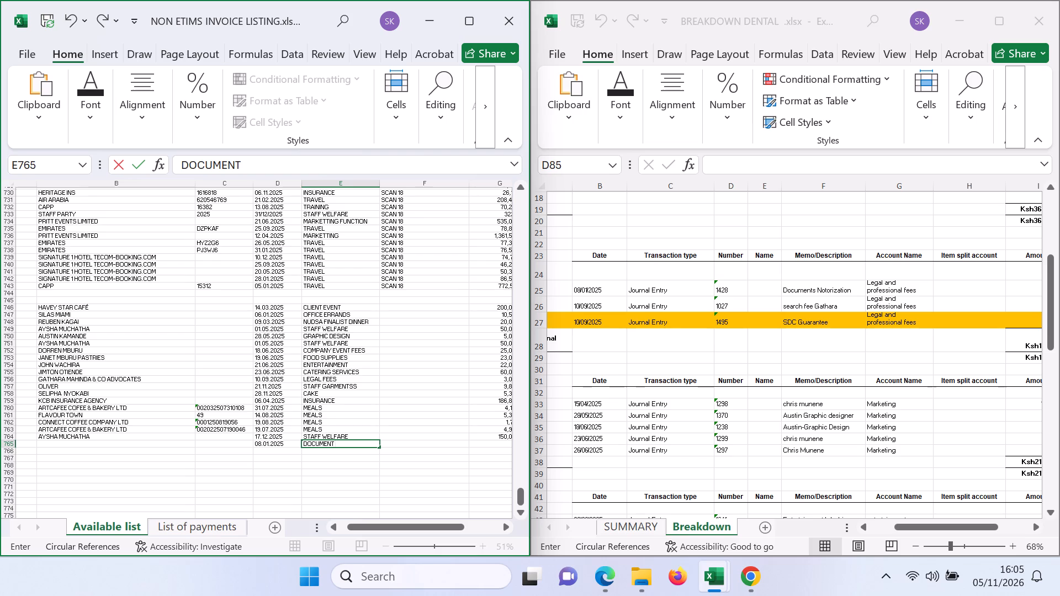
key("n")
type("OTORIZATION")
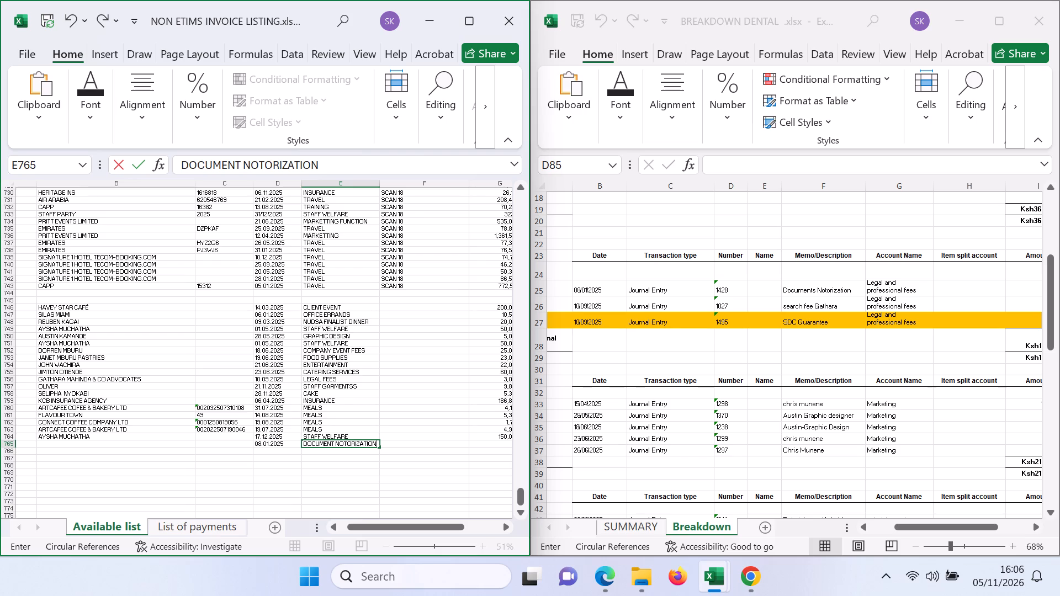
Add the search fee expense in row 766 with the description SEARCH FEE and the date 10.09.2025.
left_click(319, 452)
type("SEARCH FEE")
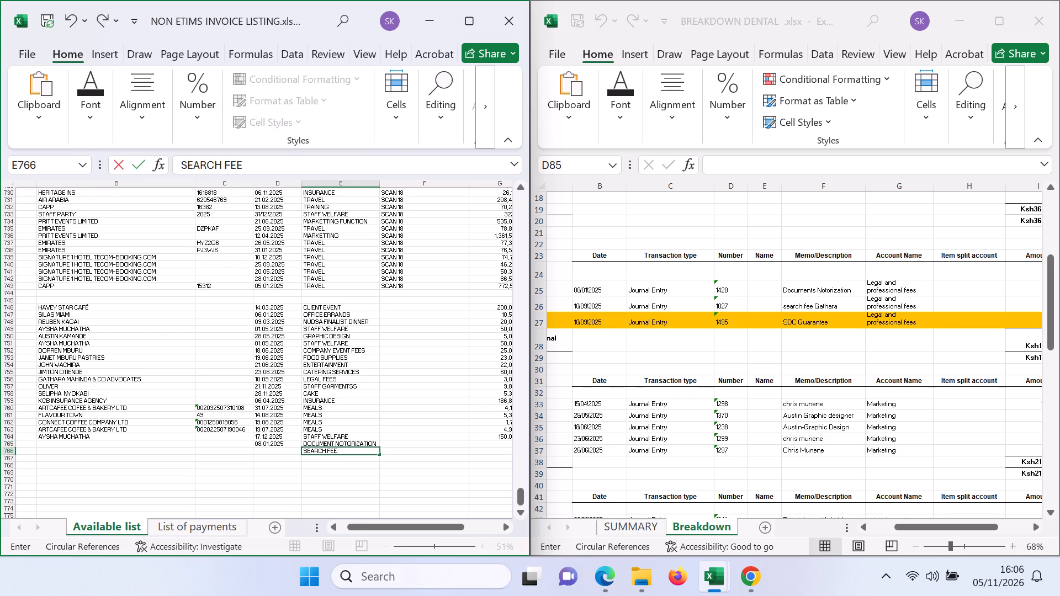
left_click(267, 454)
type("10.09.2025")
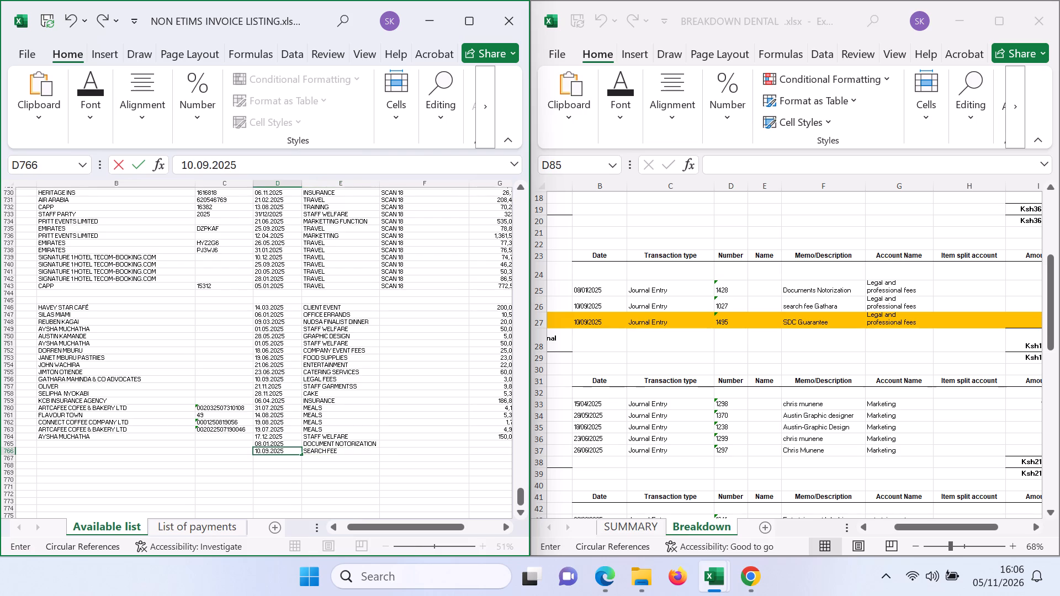
Enter the amounts from the Breakdown sheet: 12500 for the document notarization and 1000 for the search fee.
left_click(399, 457)
left_click_drag(938, 396, 825, 403)
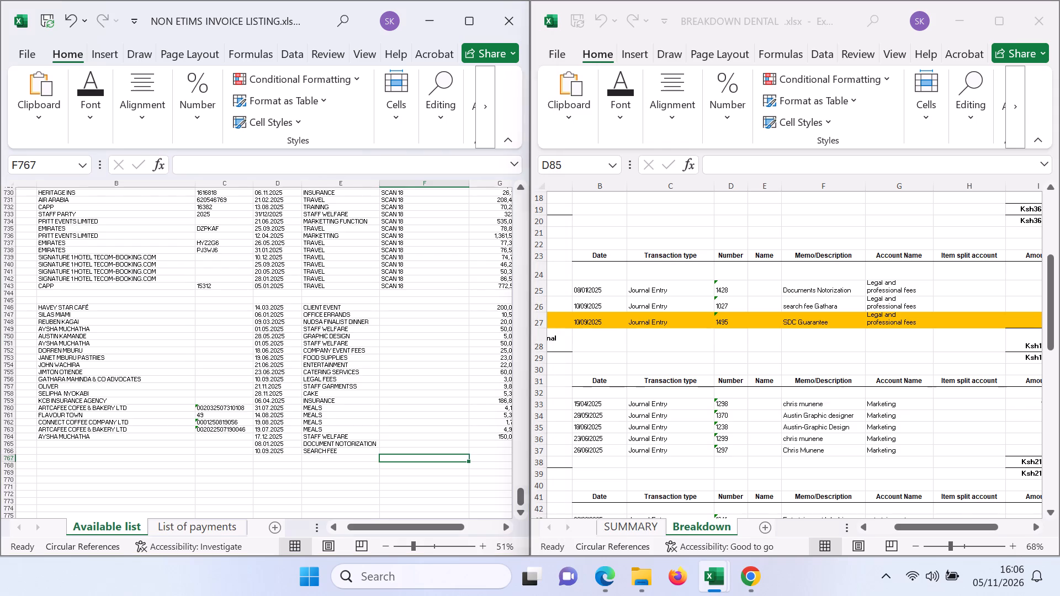
left_click_drag(825, 403, 780, 412)
left_click_drag(488, 487, 424, 494)
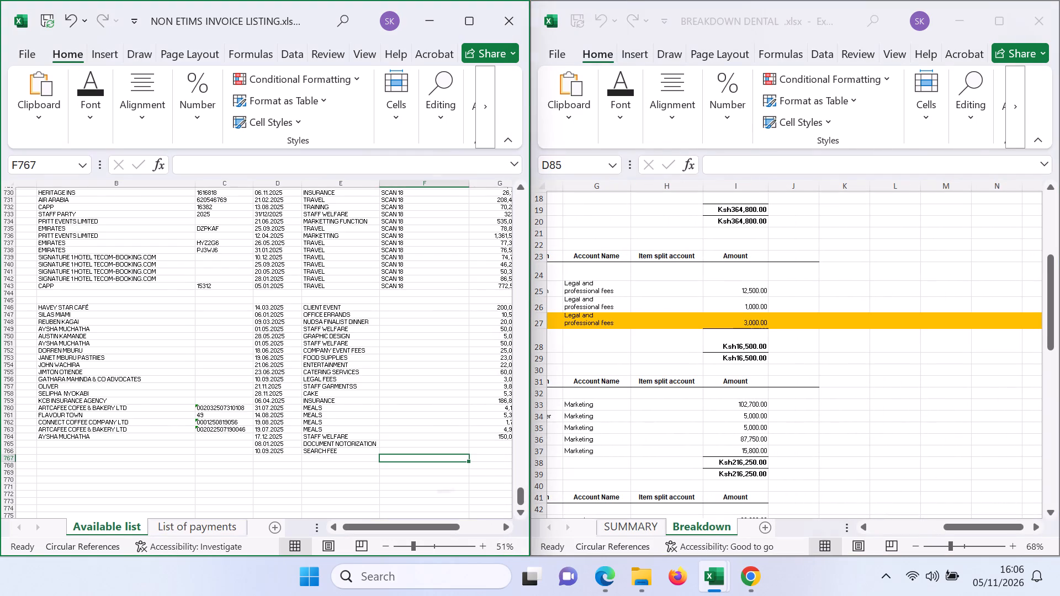
left_click_drag(424, 494, 402, 504)
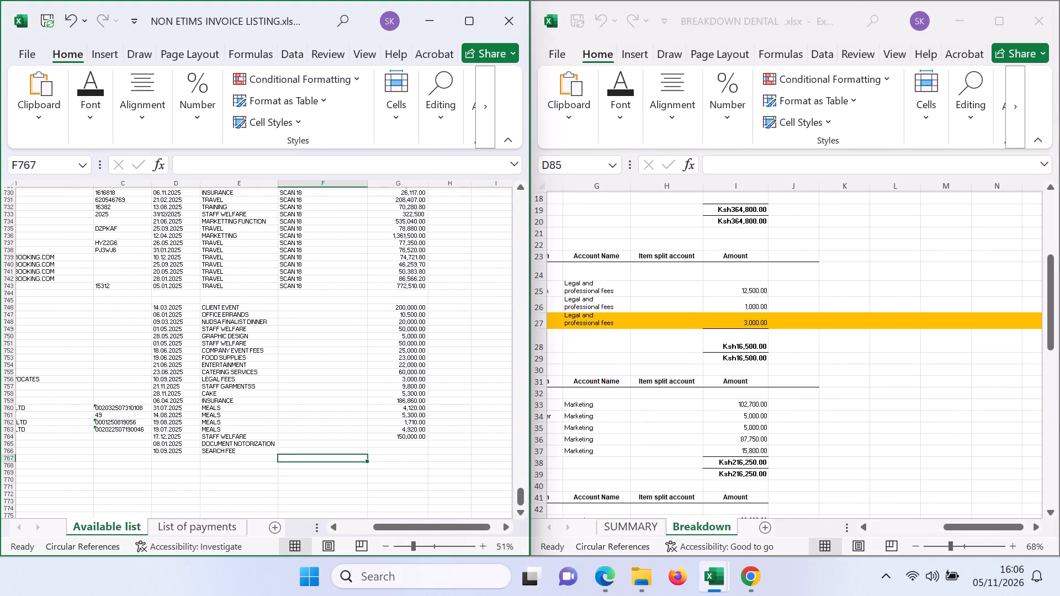
left_click(383, 443)
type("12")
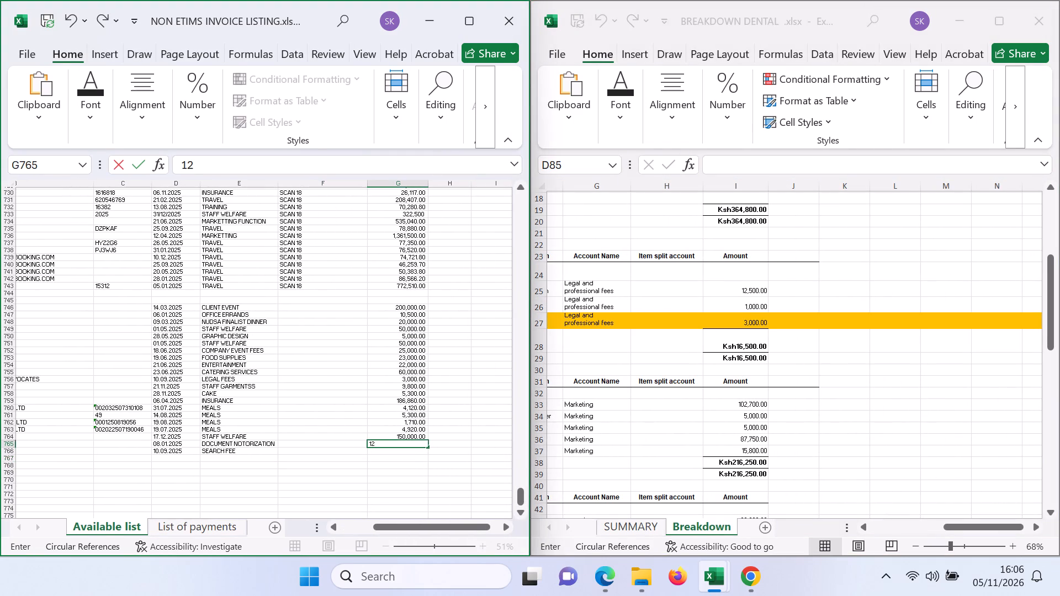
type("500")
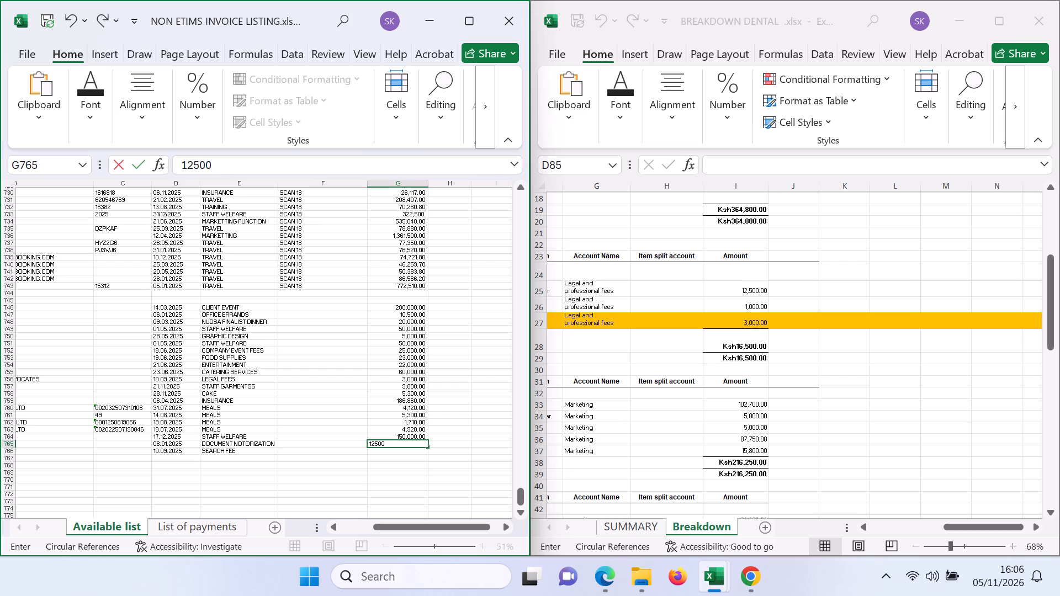
double_click(388, 451)
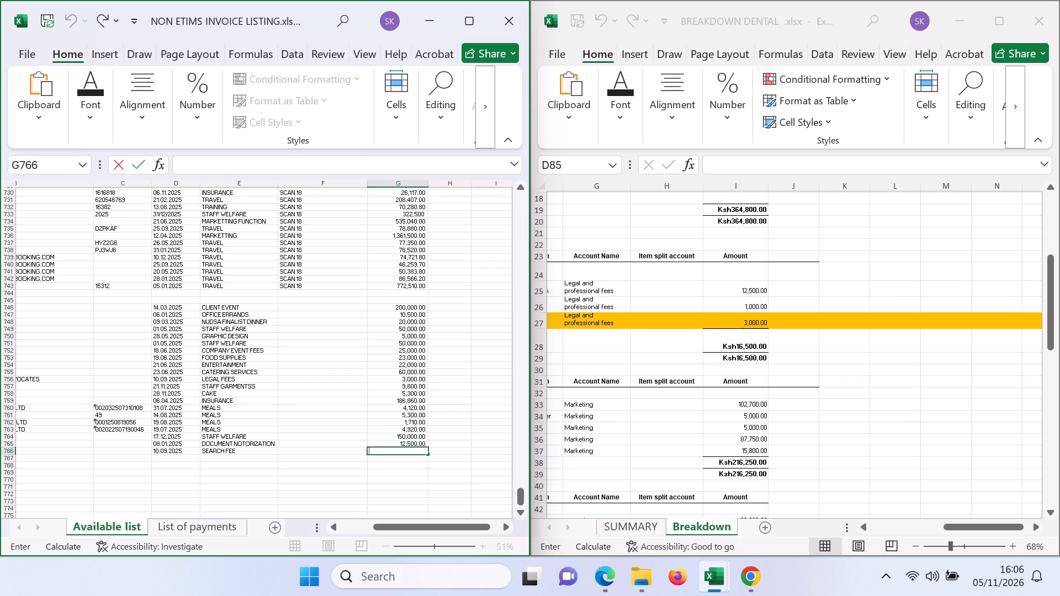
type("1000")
Commit the search fee amount in row 766 and close the circular reference alert.
double_click(391, 487)
left_click(391, 487)
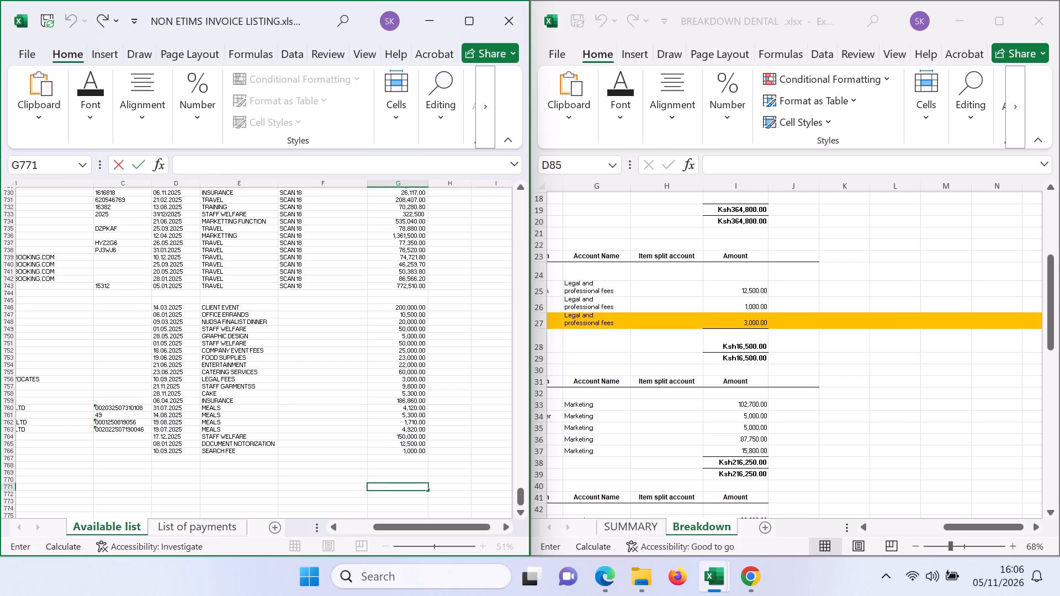
triple_click(337, 529)
double_click(337, 529)
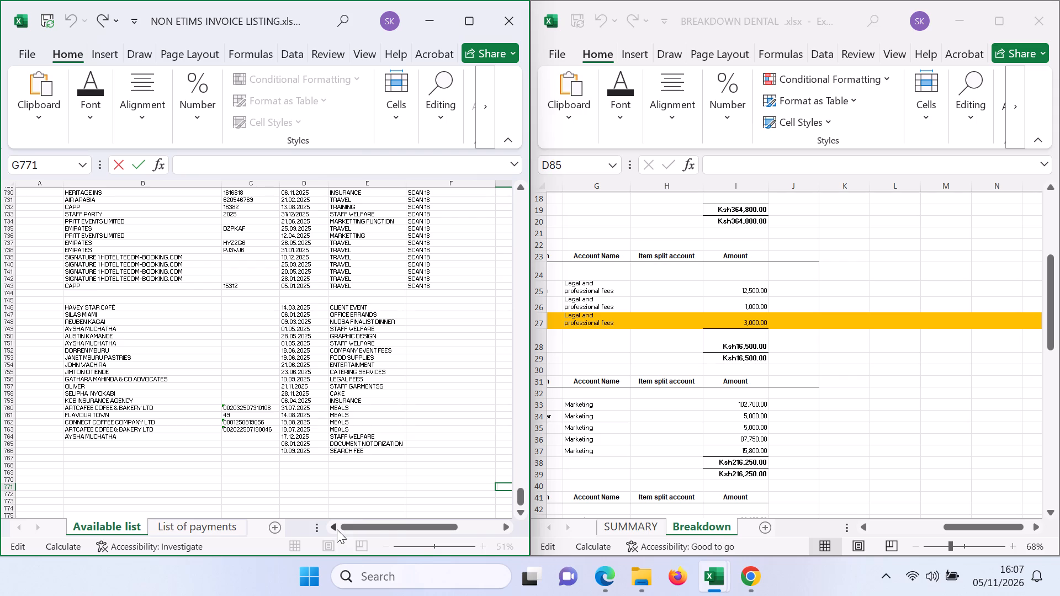
left_click(12, 442)
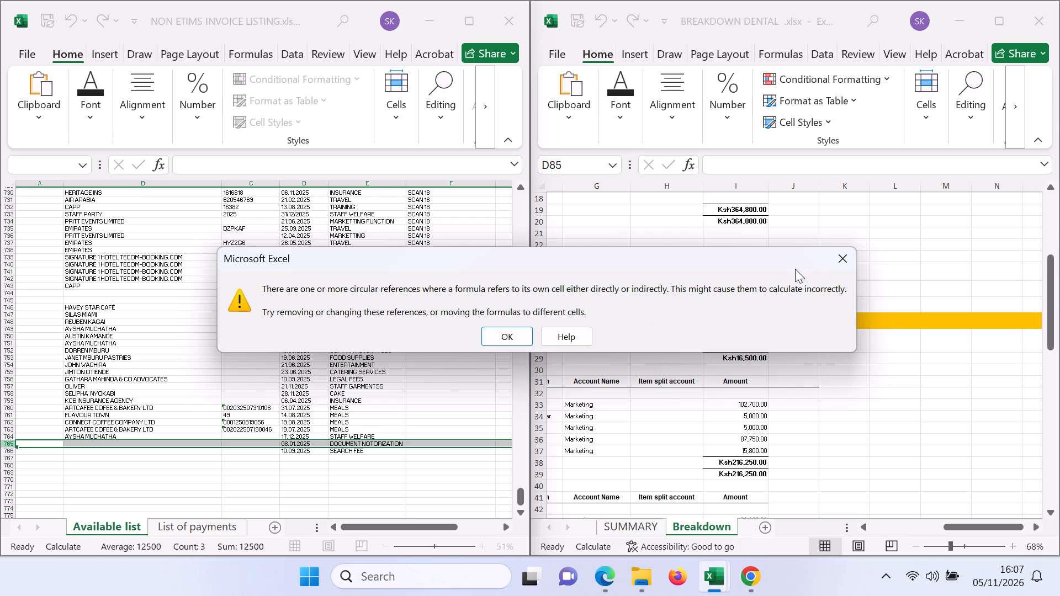
left_click(838, 258)
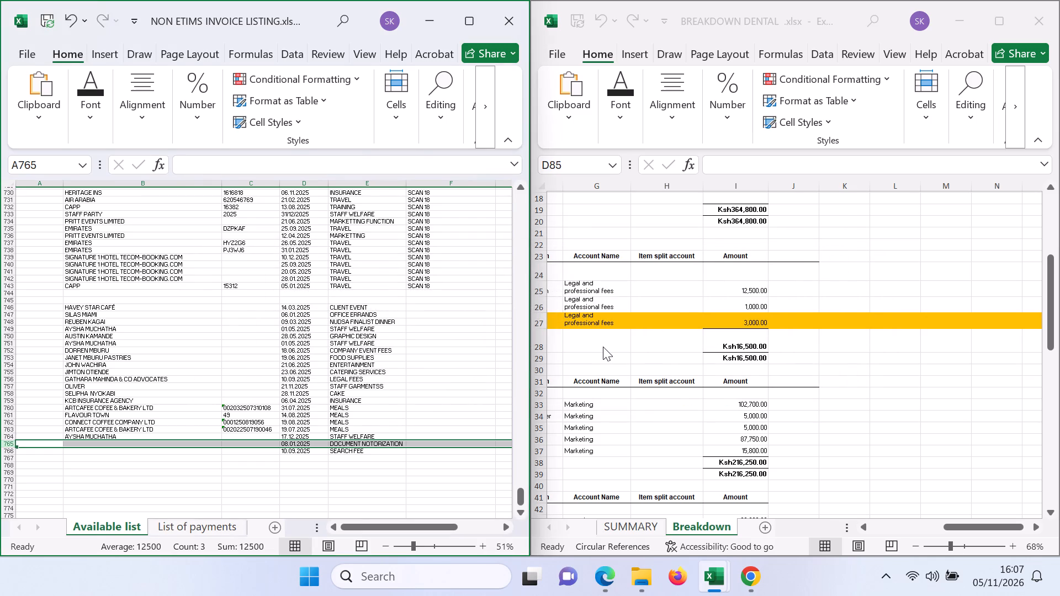
Start row 767 with the payee of the first marketing entry in the Breakdown sheet and the date 15.04.2025.
left_click_drag(753, 400, 878, 428)
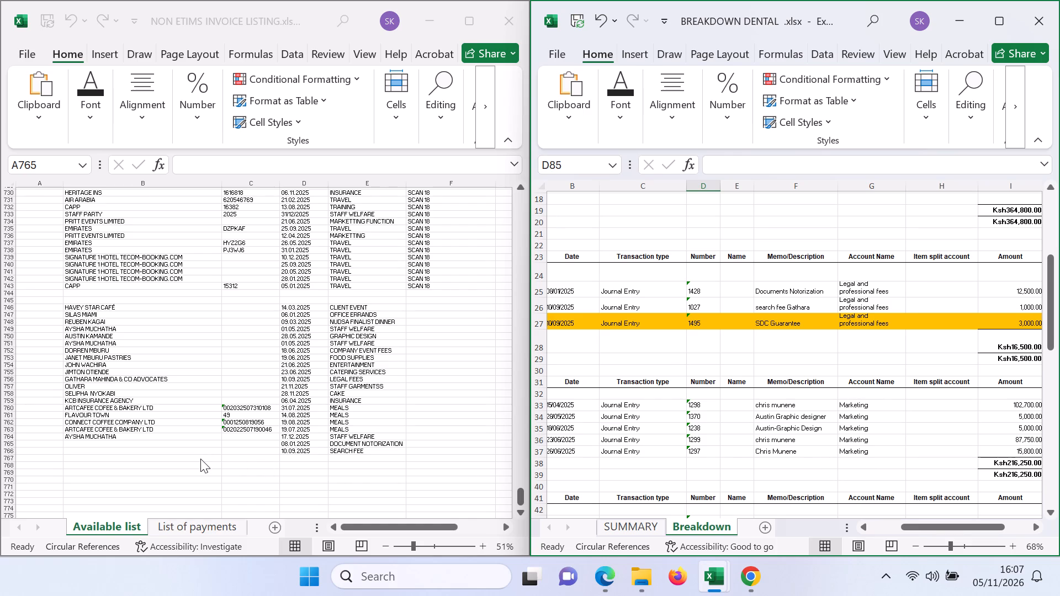
left_click(96, 458)
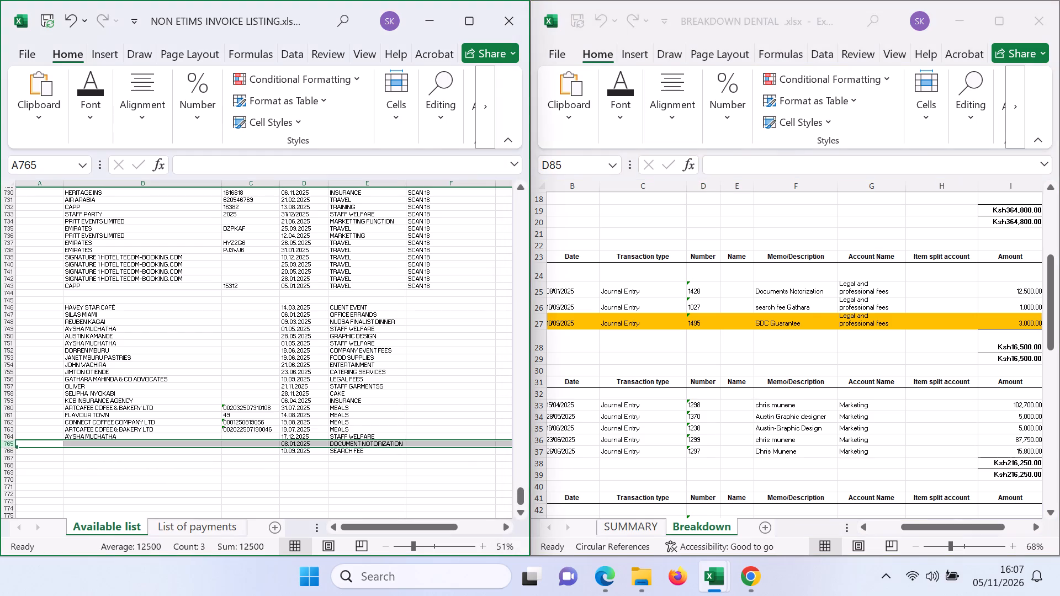
left_click(82, 461)
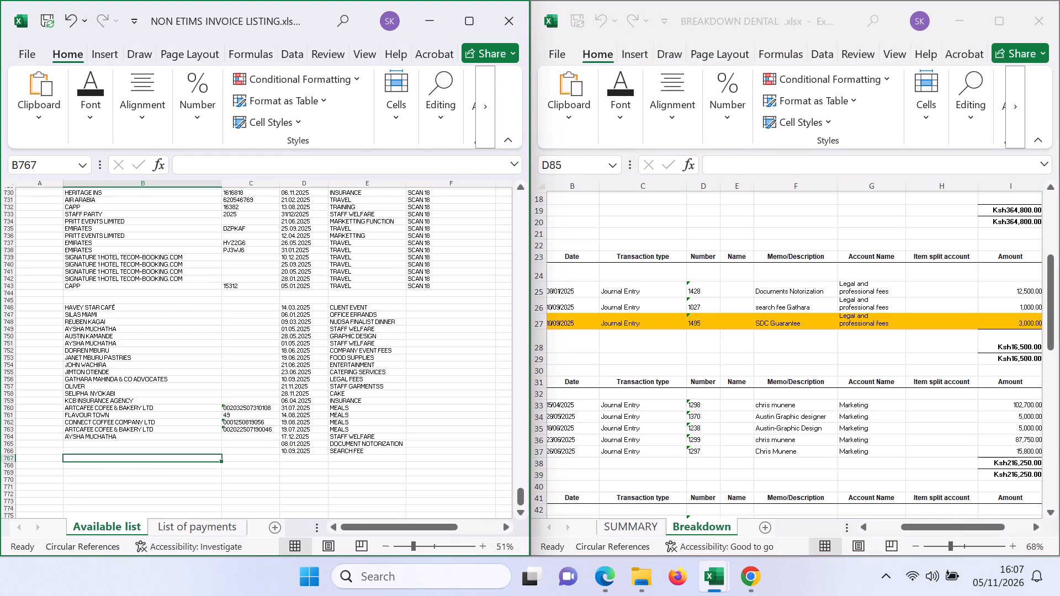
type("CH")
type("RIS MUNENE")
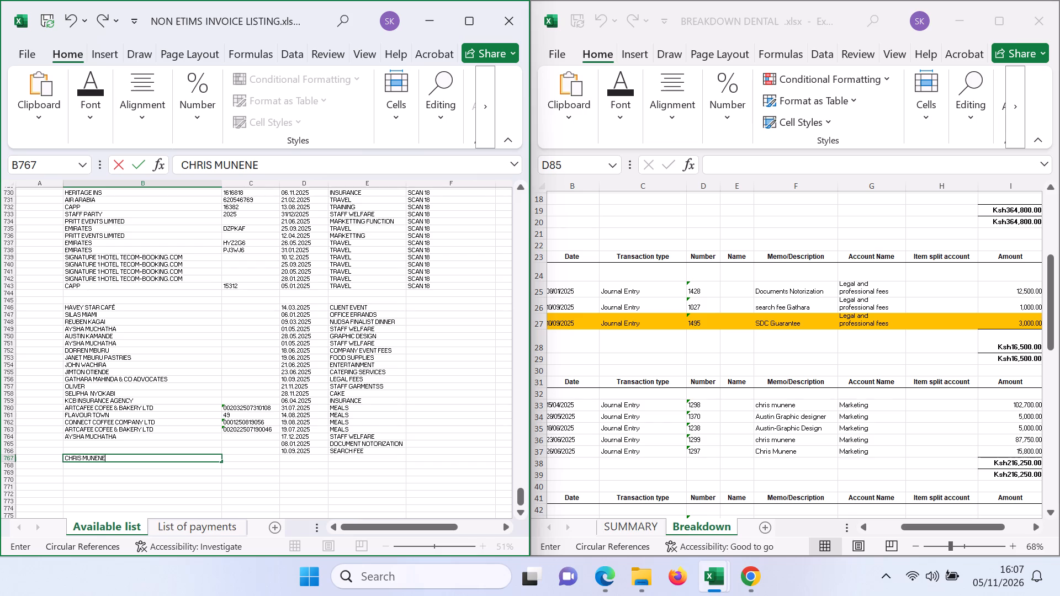
left_click(245, 456)
left_click(294, 458)
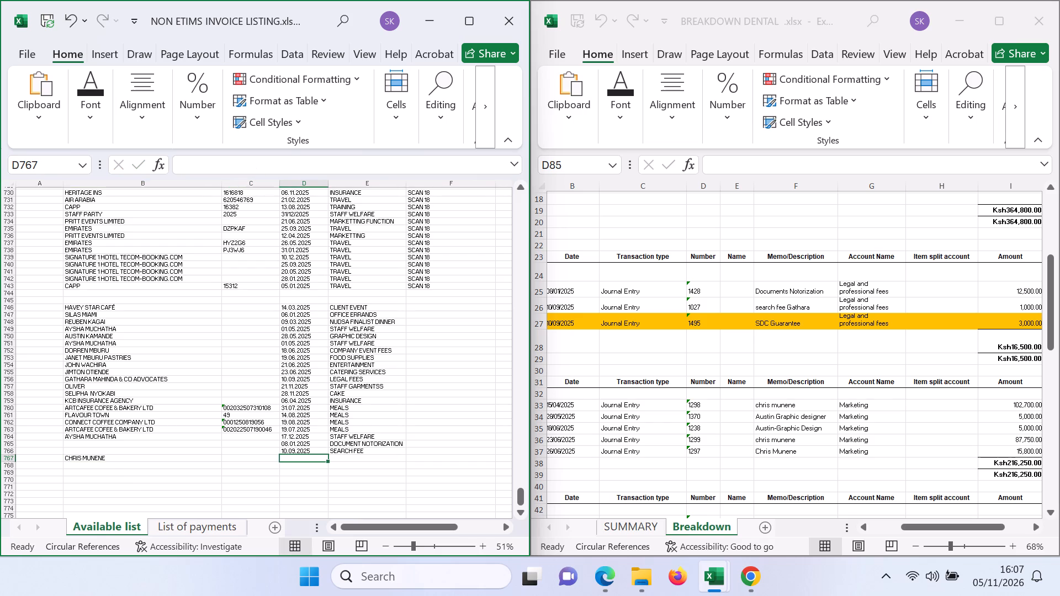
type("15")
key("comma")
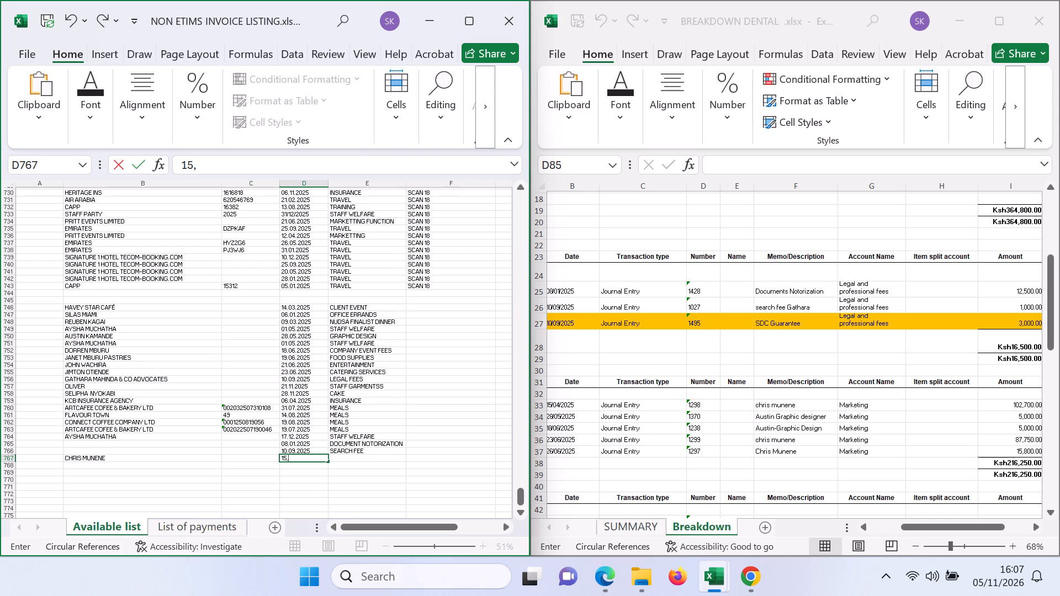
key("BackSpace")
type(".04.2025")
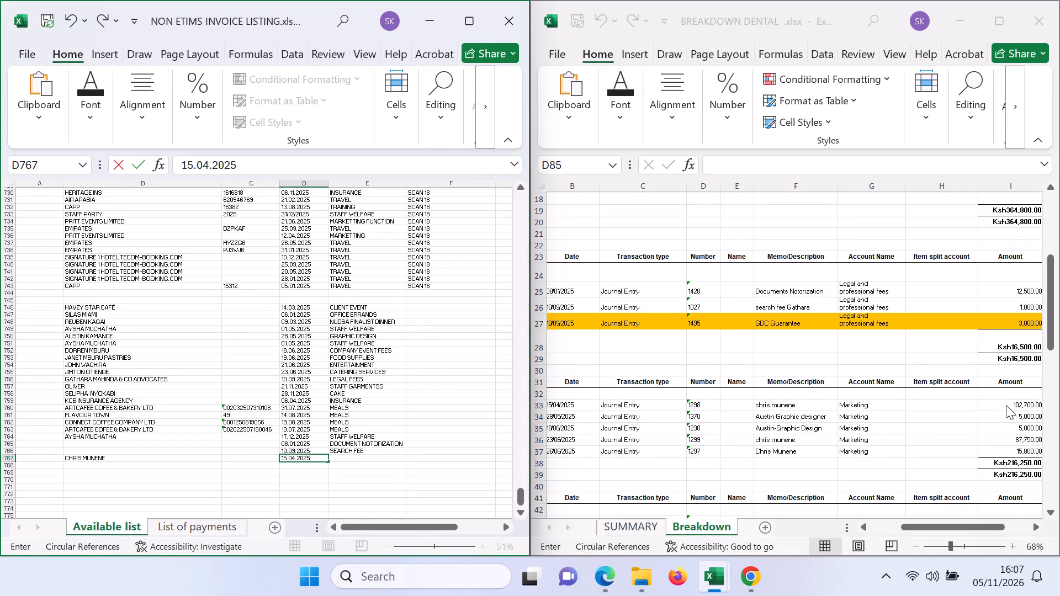
Complete row 767 with the amount 102700 copied from the Breakdown sheet and the description MARKETTING.
left_click(1022, 402)
left_click(1021, 403)
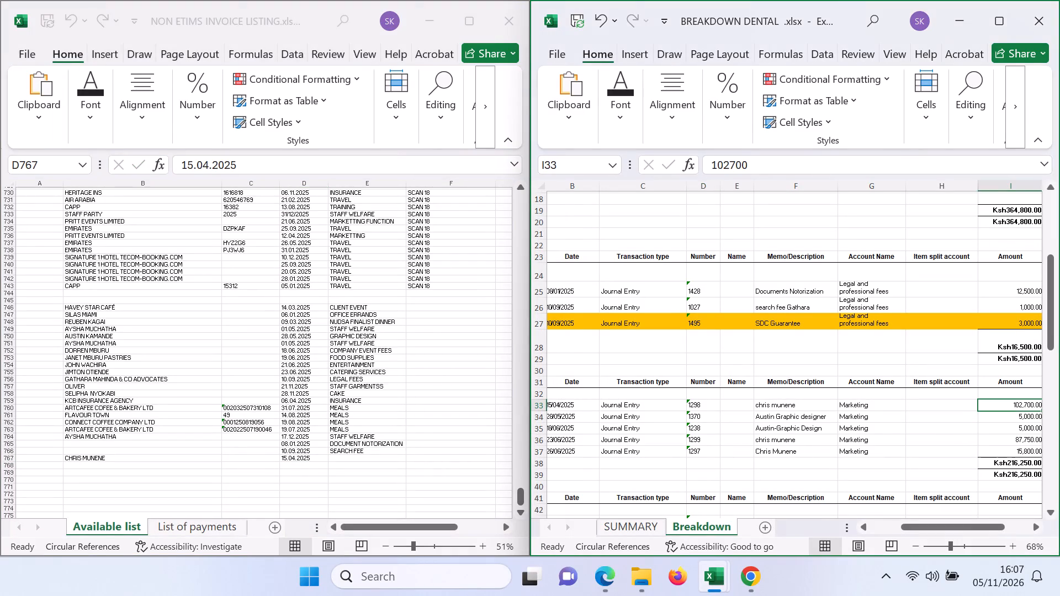
key("ctrl+c")
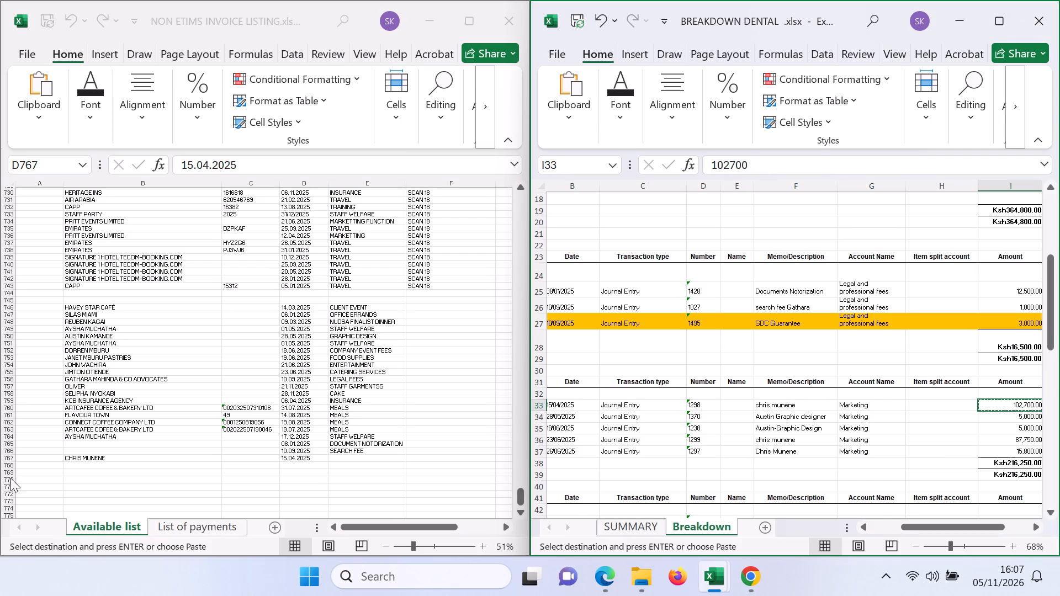
left_click(6, 457)
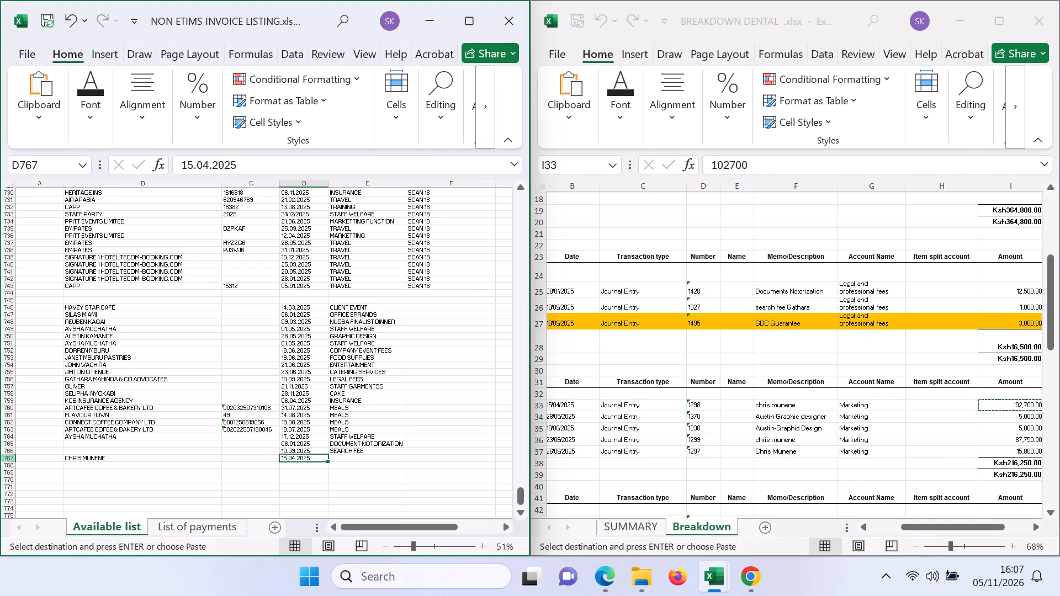
left_click(6, 457)
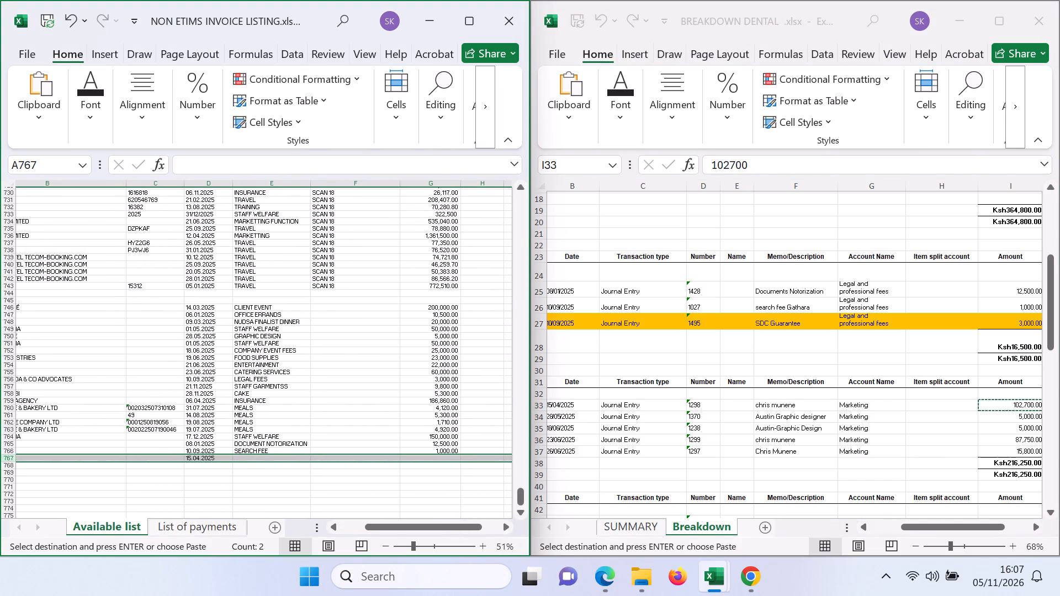
left_click(436, 457)
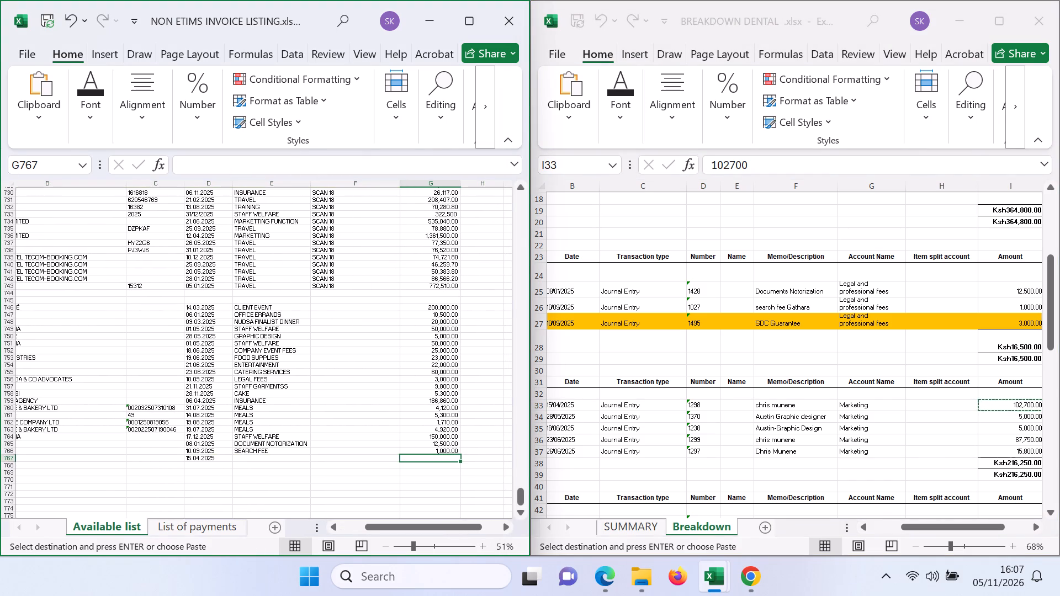
key("ctrl+v")
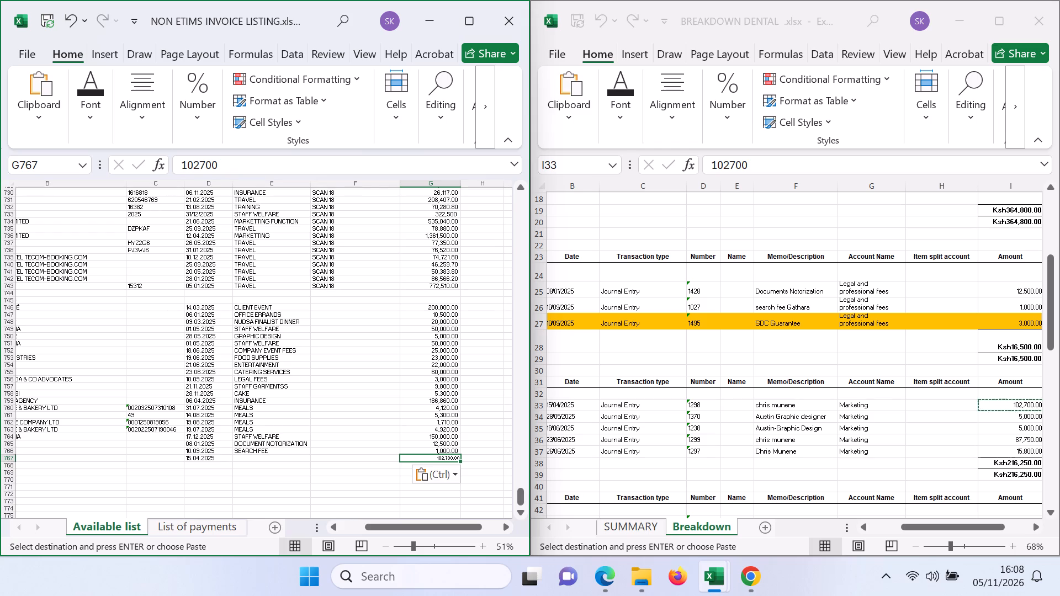
left_click(245, 460)
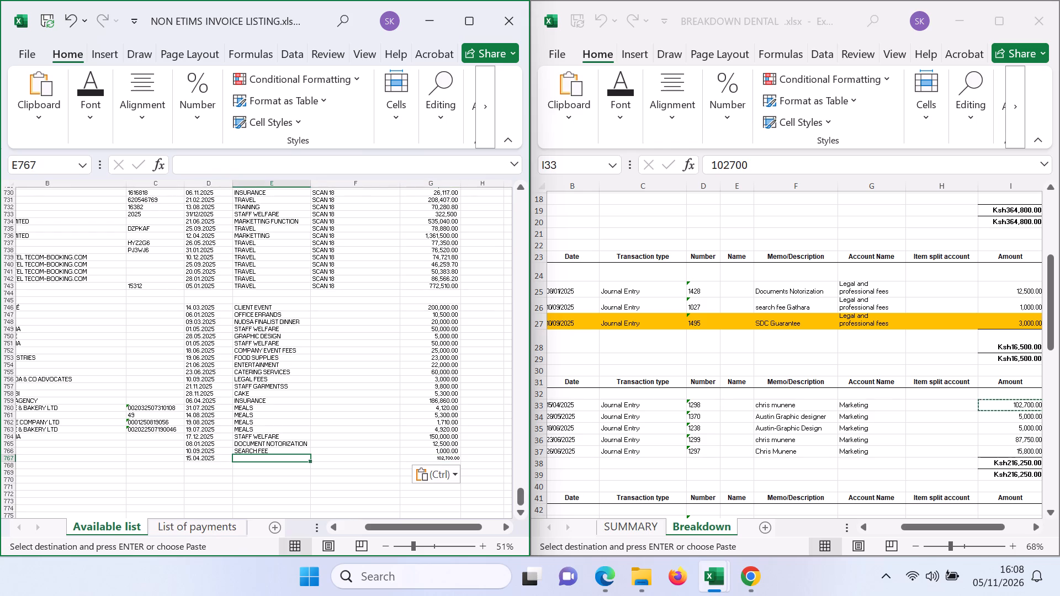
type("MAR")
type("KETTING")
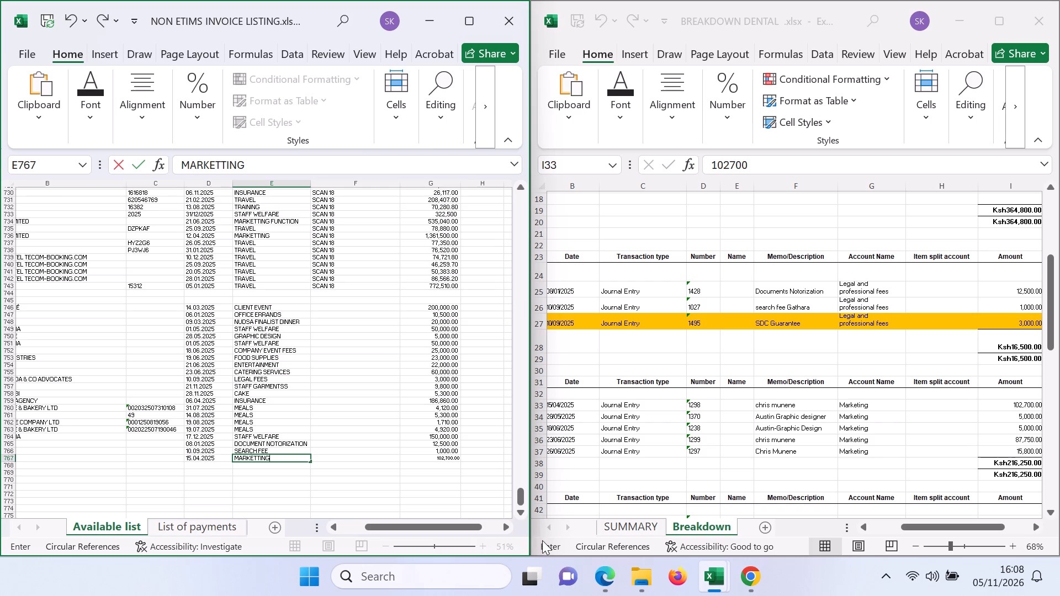
Enter the graphic designer's full name as payee in rows 768 and 769, with the date 28.05.2025 in both rows.
triple_click(334, 528)
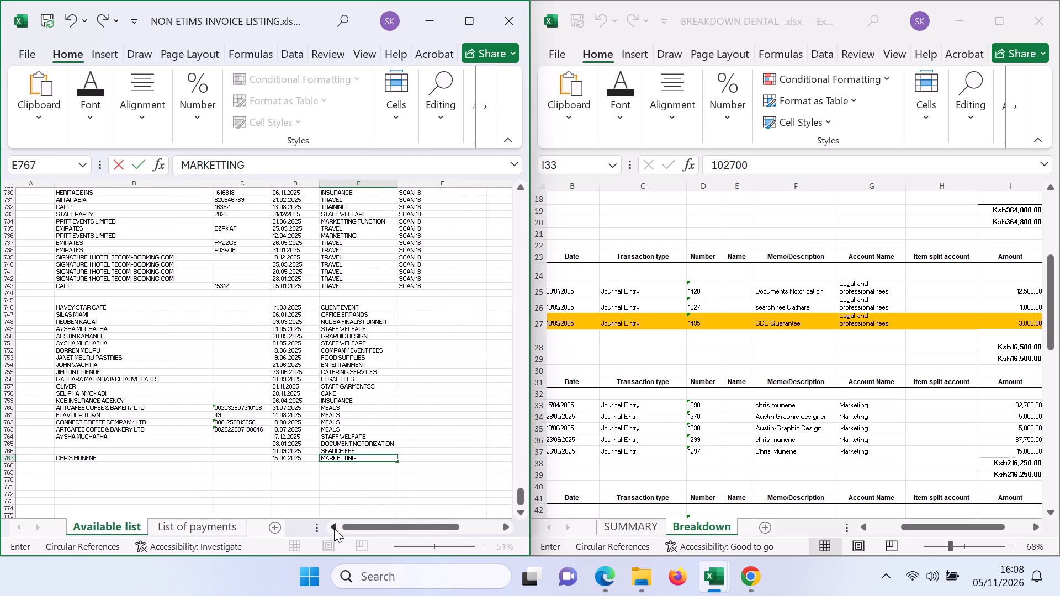
left_click(334, 528)
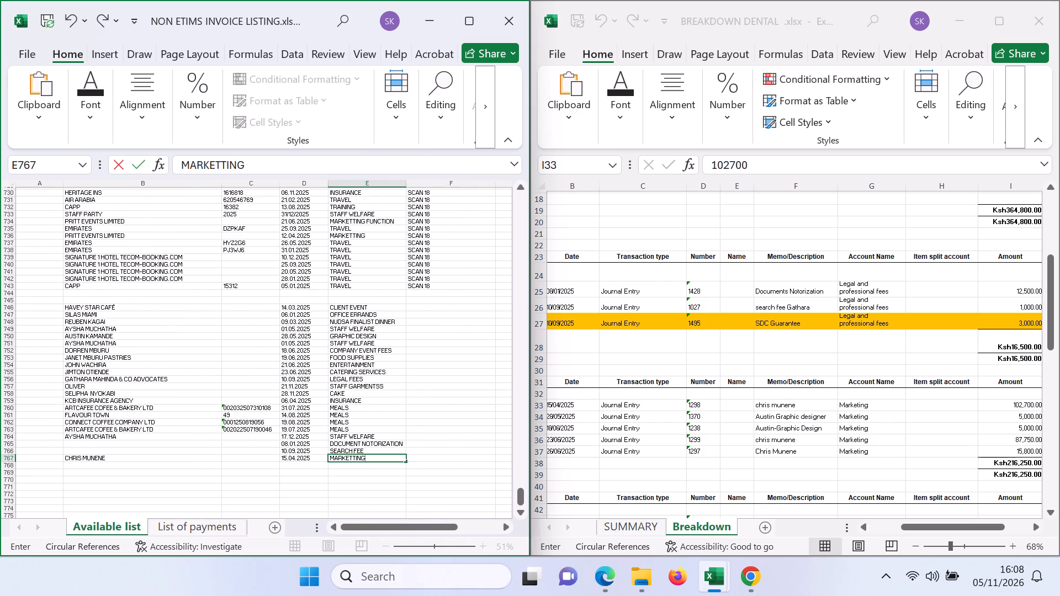
left_click(73, 467)
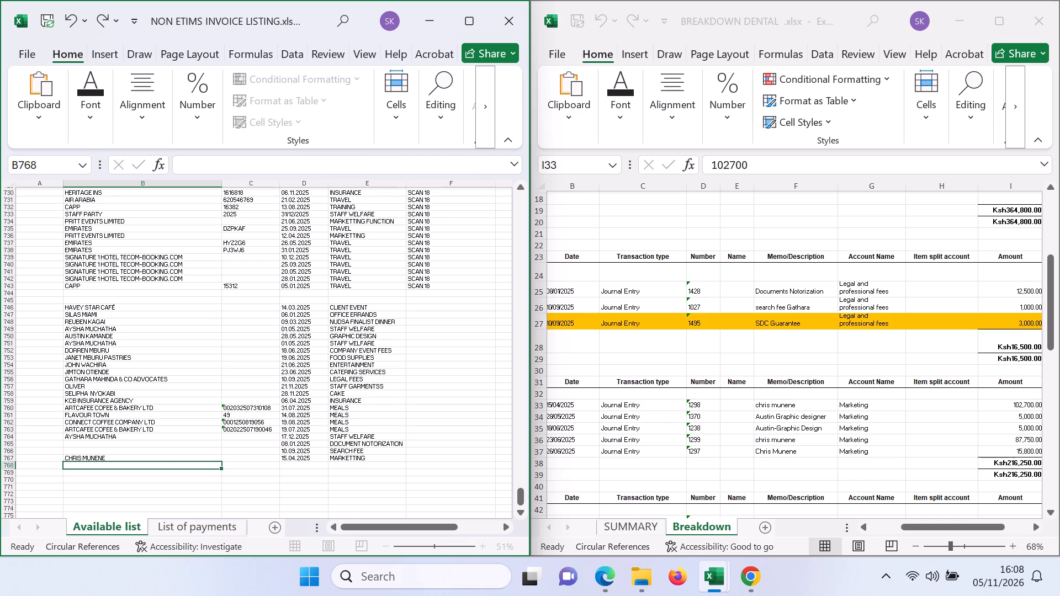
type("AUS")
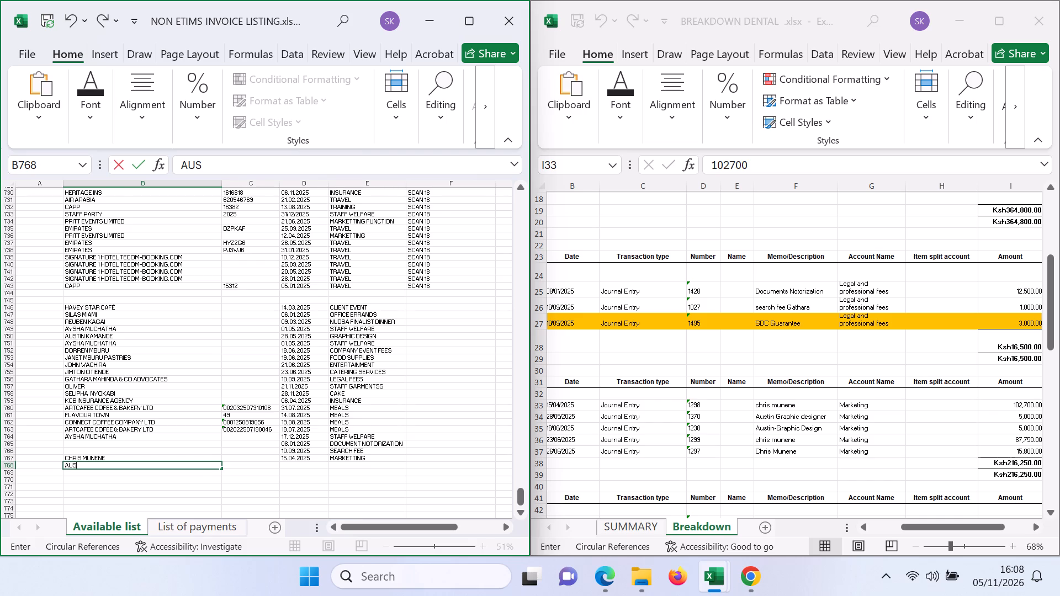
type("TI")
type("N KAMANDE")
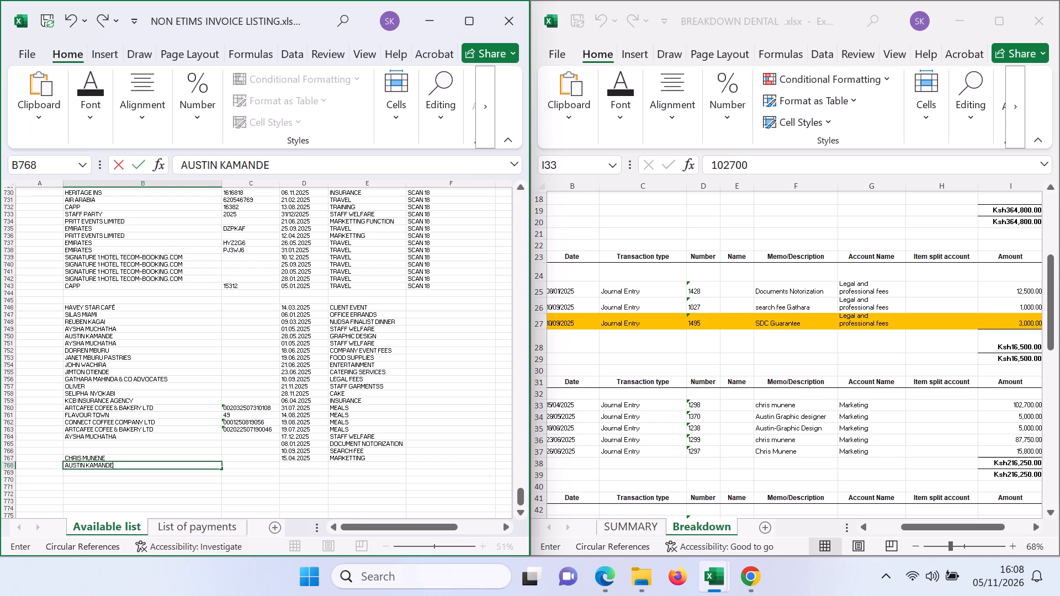
double_click(222, 469)
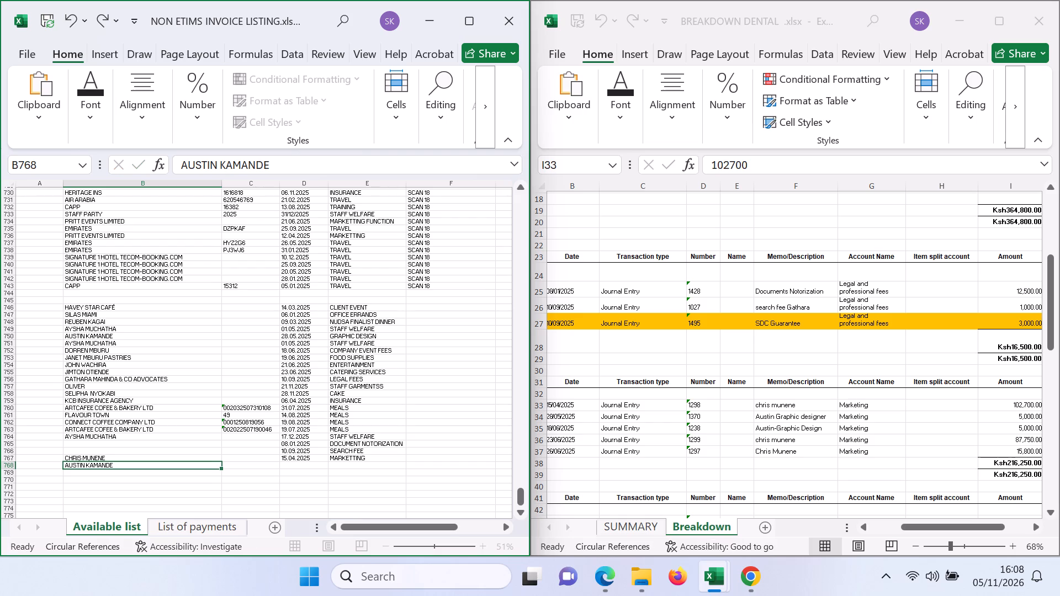
left_click(221, 475)
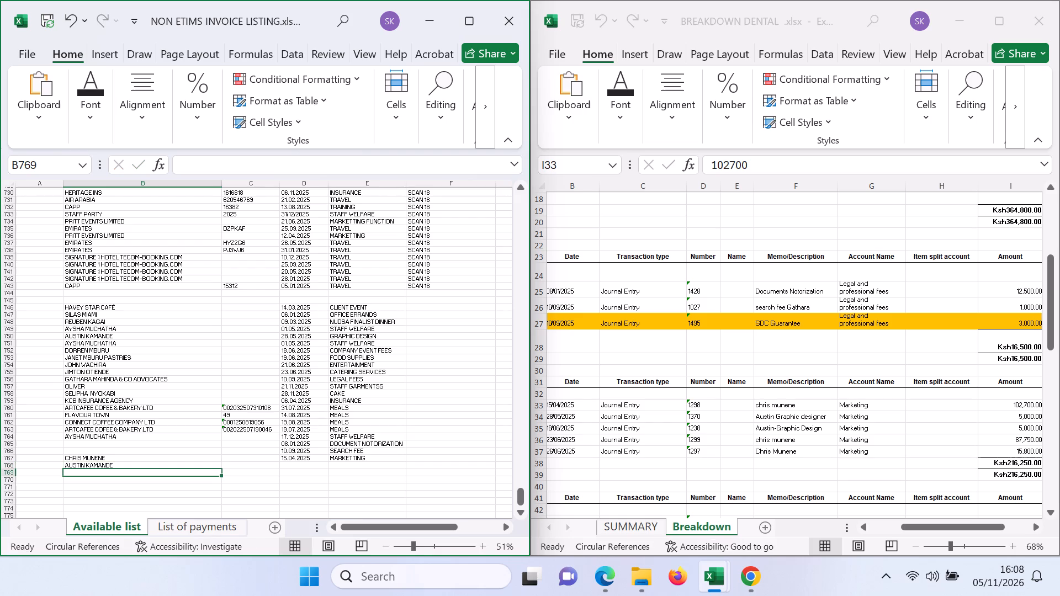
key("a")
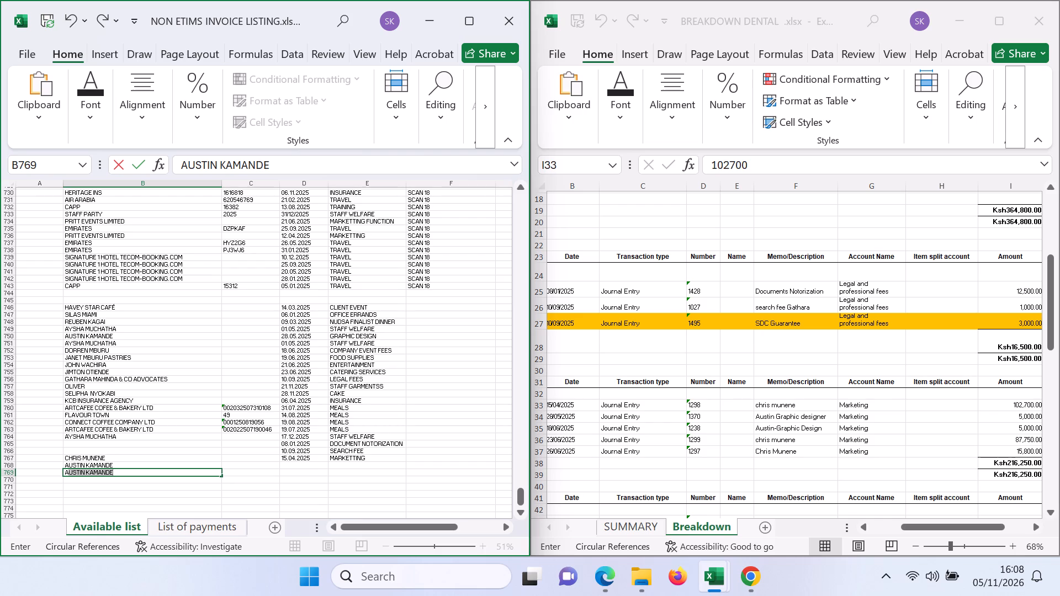
left_click(298, 466)
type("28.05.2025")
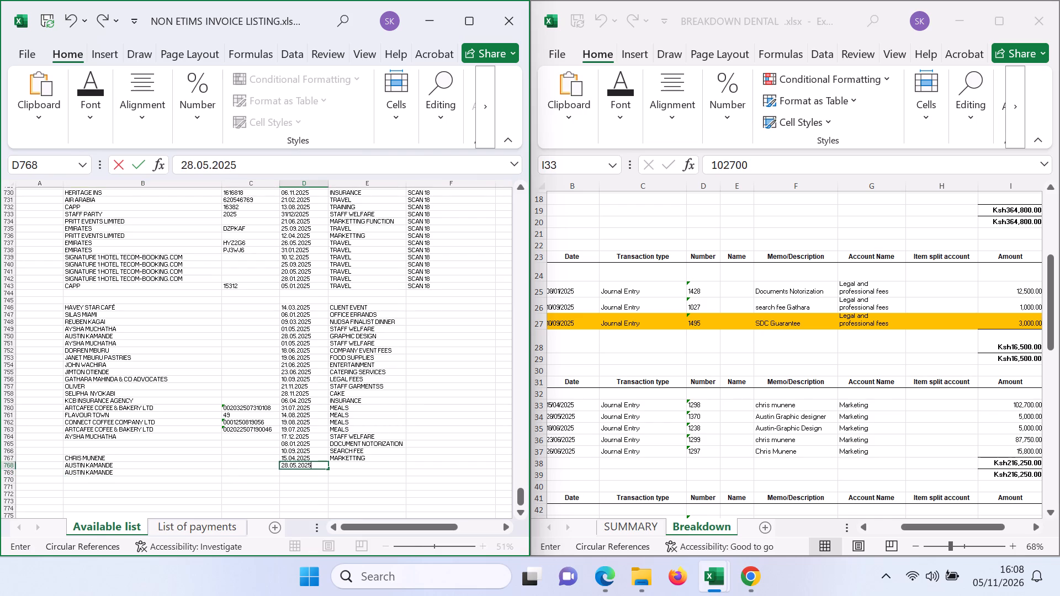
double_click(291, 473)
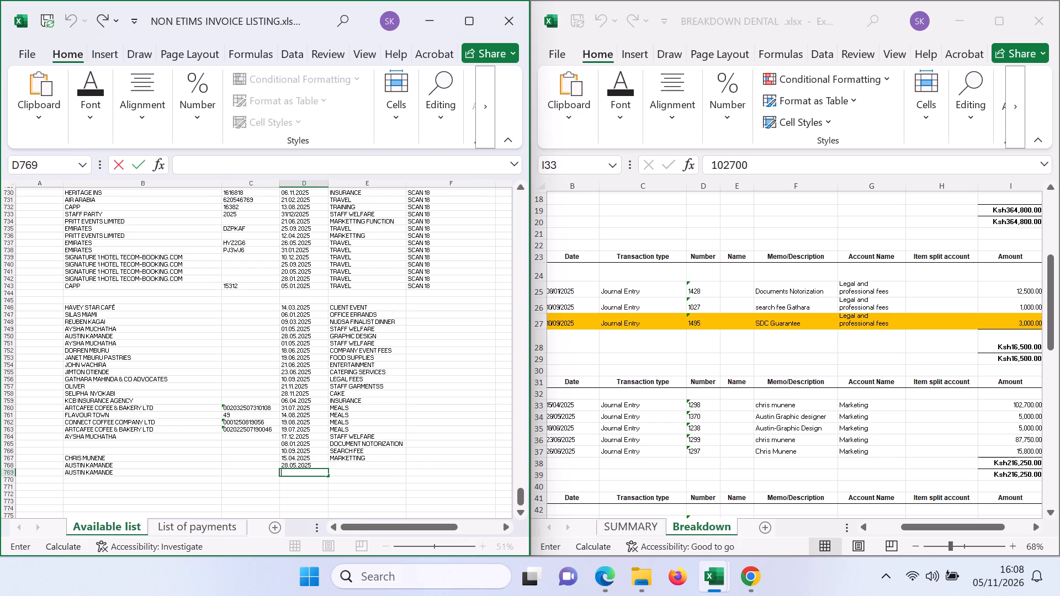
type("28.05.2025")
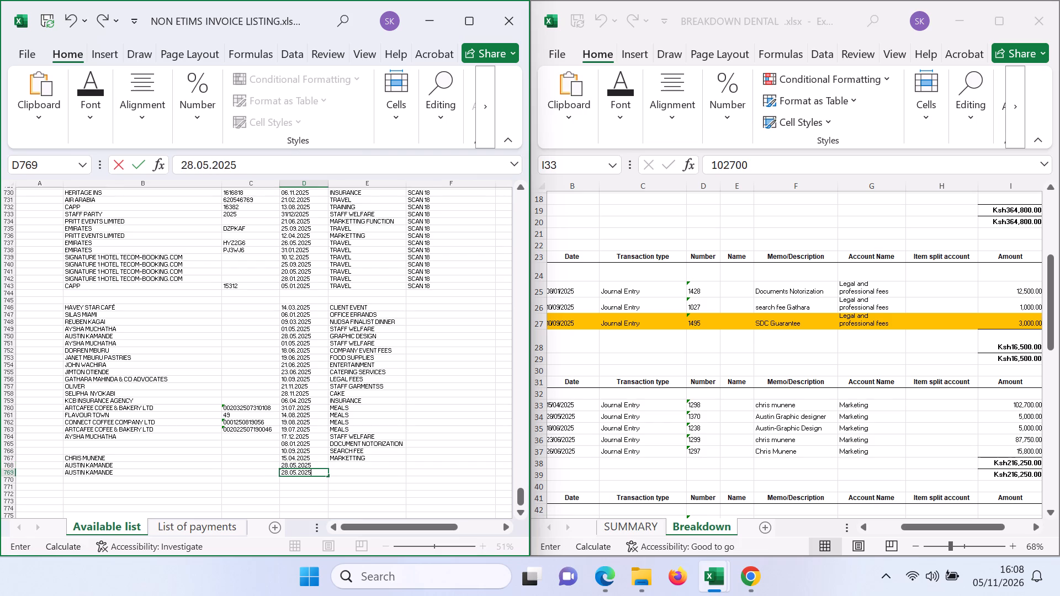
left_click(200, 489)
Insert a blank sheet row above the 17.12.2025 staff welfare entry in row 764 and close the circular reference alert.
left_click(495, 335)
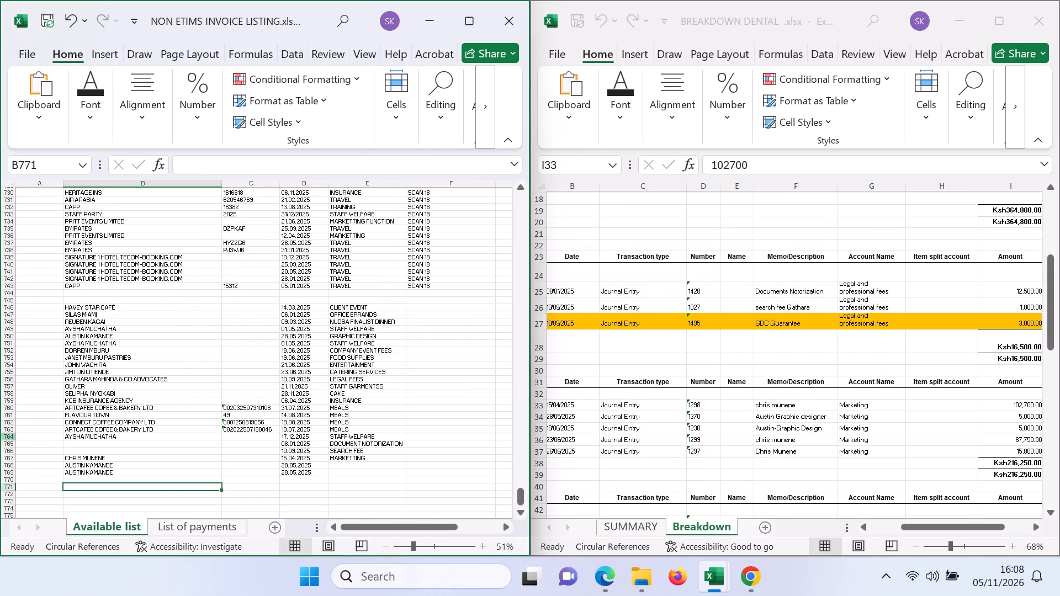
left_click(6, 437)
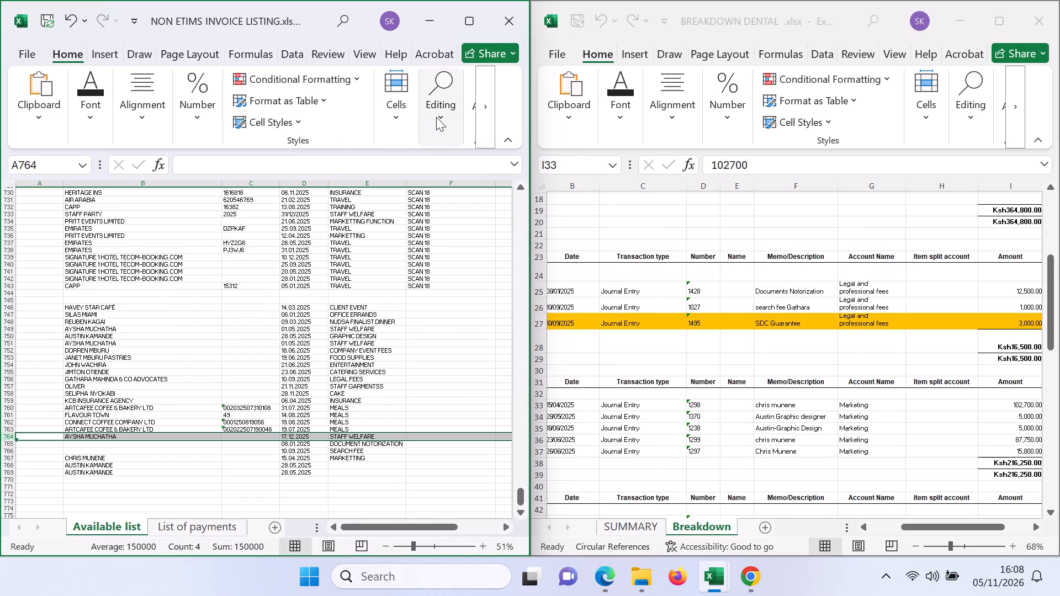
left_click(436, 120)
left_click(398, 117)
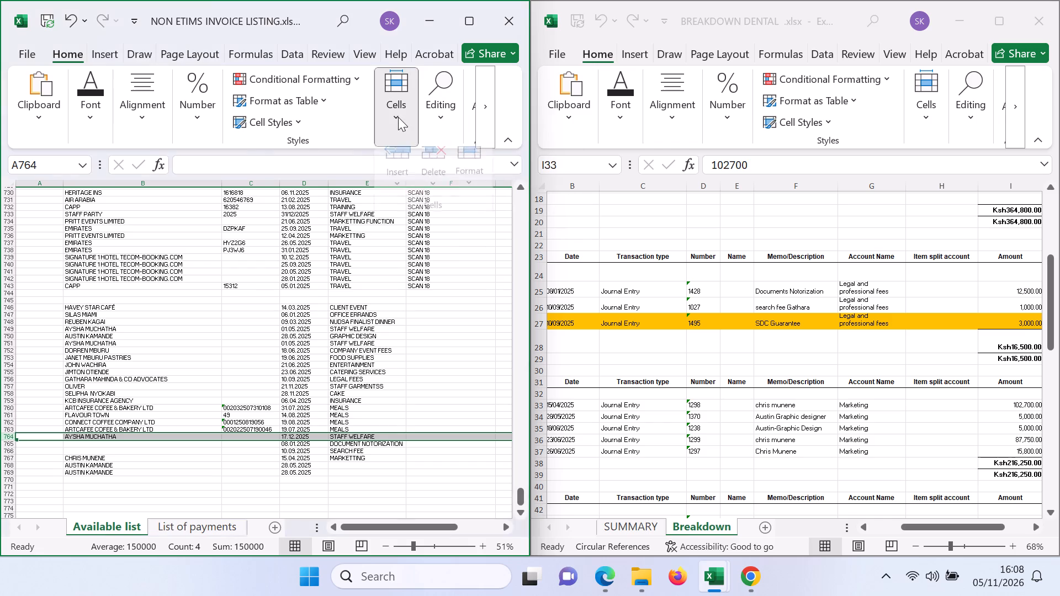
left_click(398, 190)
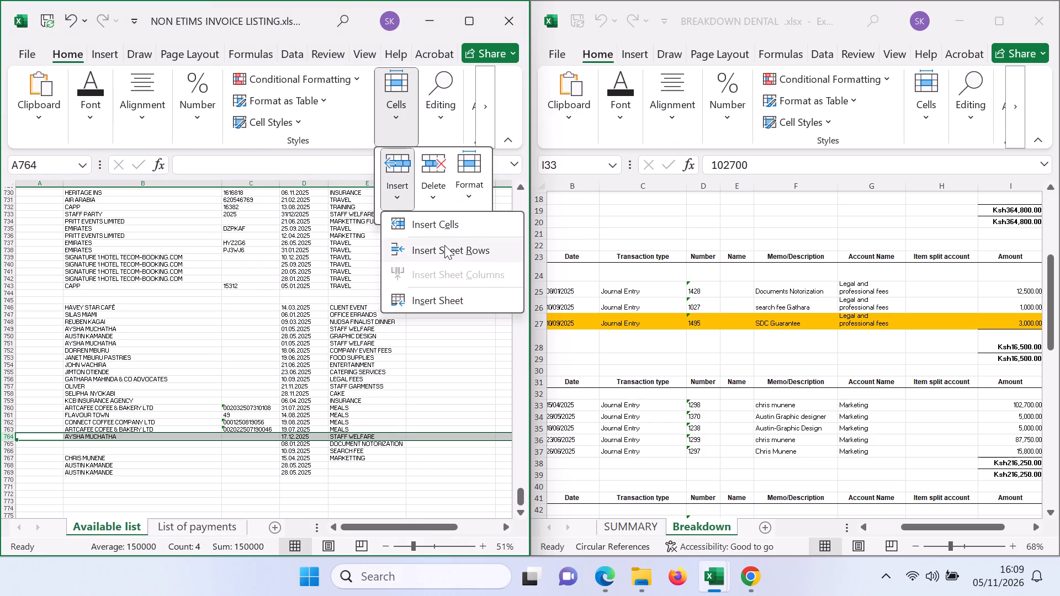
left_click(444, 245)
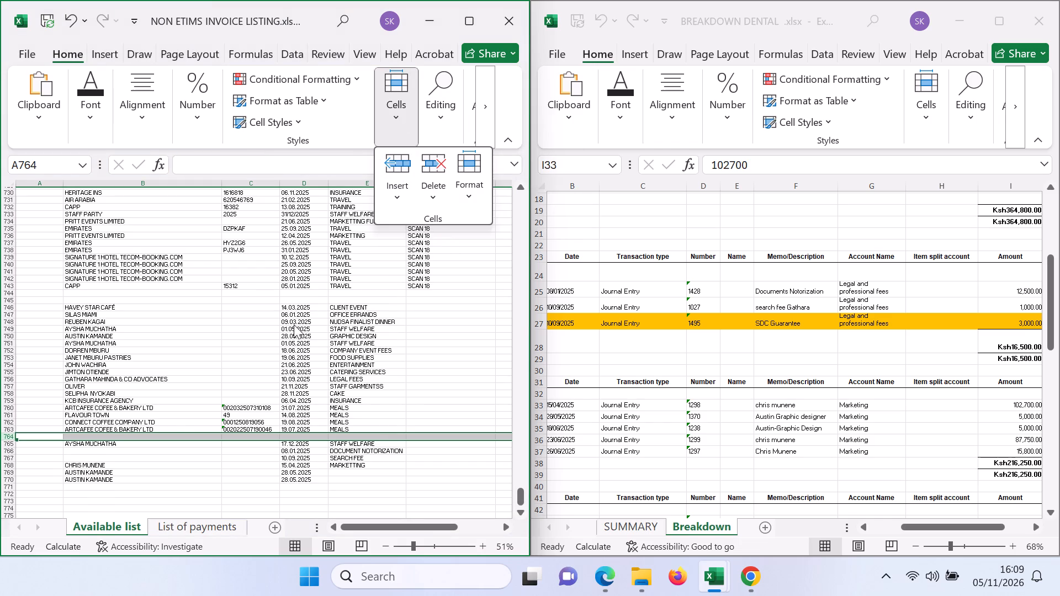
left_click(345, 479)
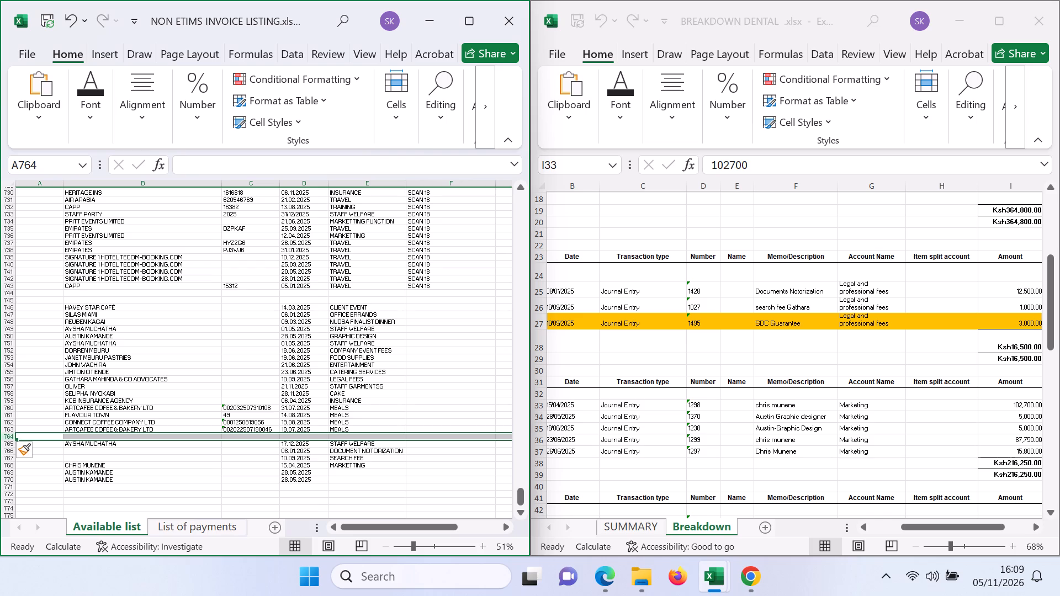
left_click(338, 476)
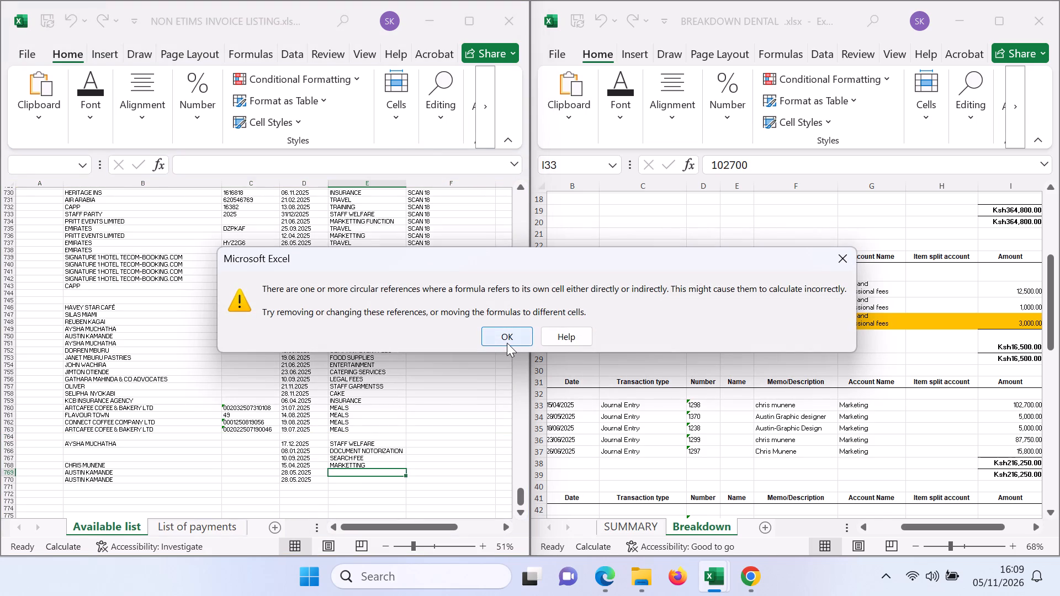
left_click(507, 343)
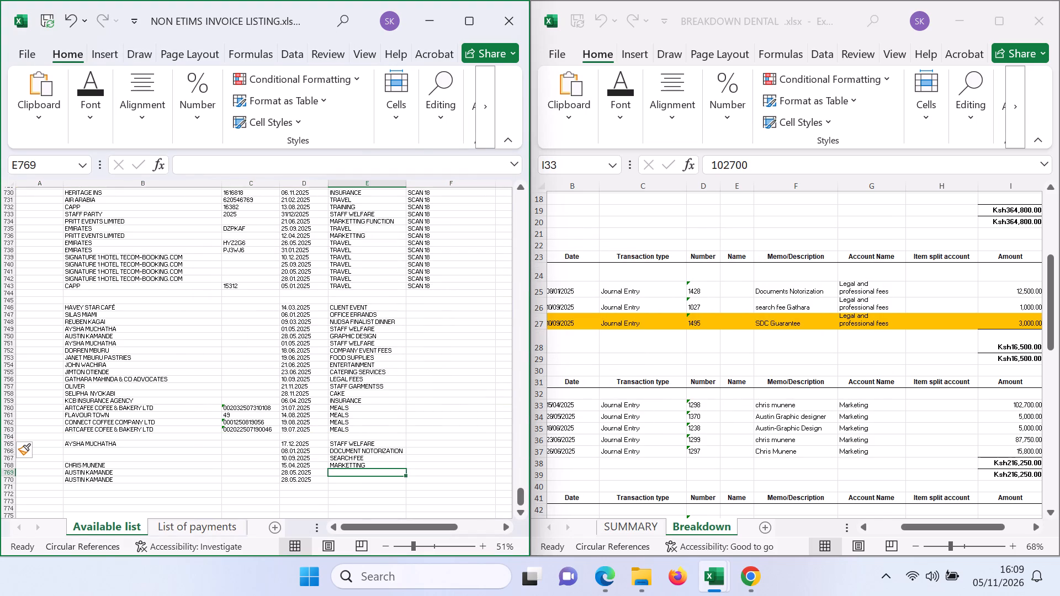
Enter GRAPHIC DESIGN as the description in rows 769 and 770.
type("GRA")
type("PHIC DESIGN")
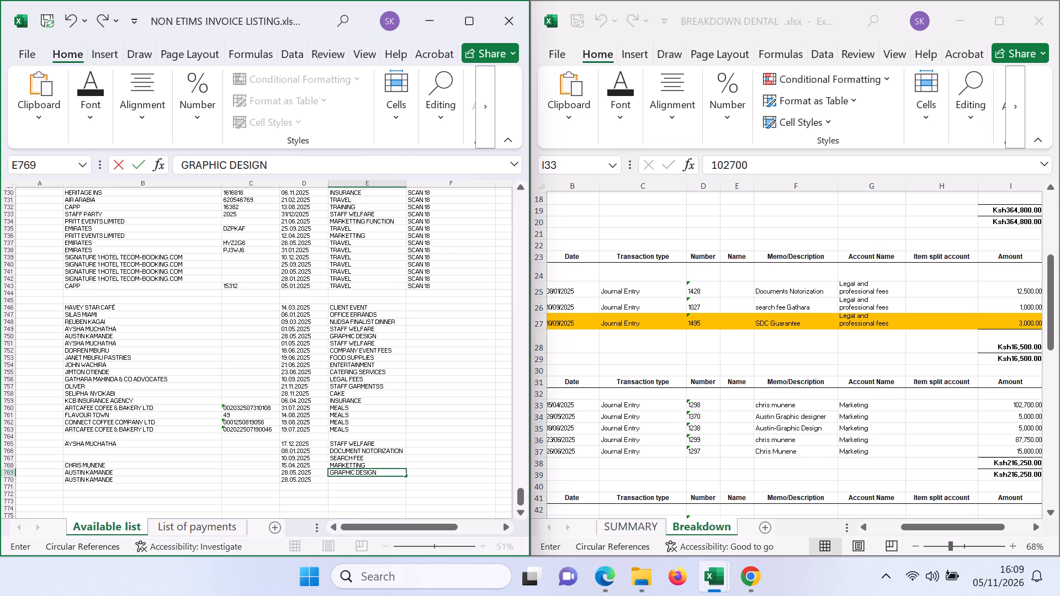
left_click(345, 480)
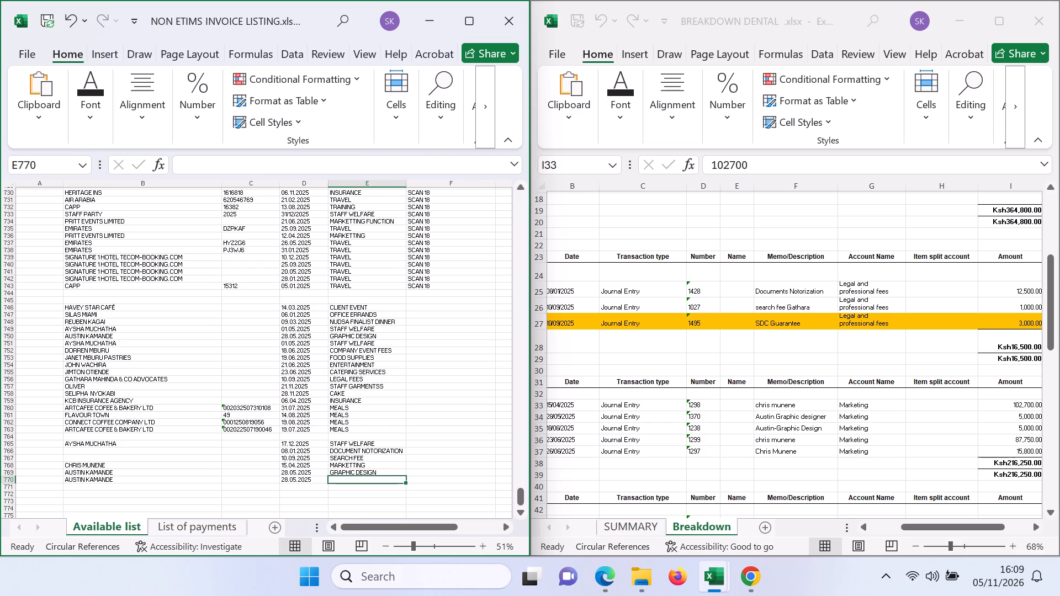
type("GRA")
left_click(448, 482)
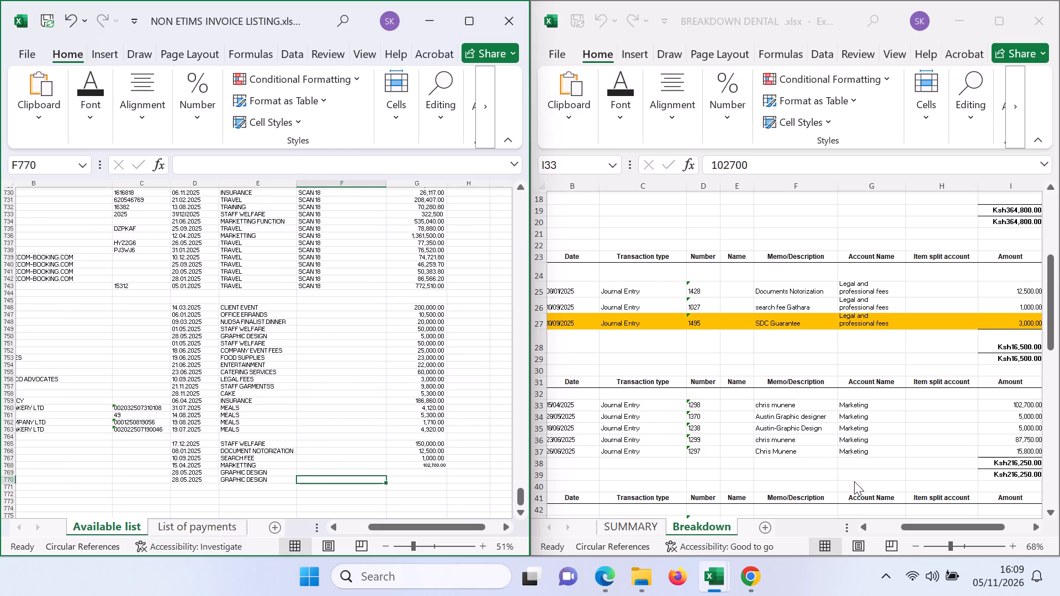
Copy the last four marketing amounts (5000, 5000, 87750 and 15800) from the Breakdown sheet into the amount column of rows 769 to 772.
left_click(1020, 416)
left_click(1022, 417)
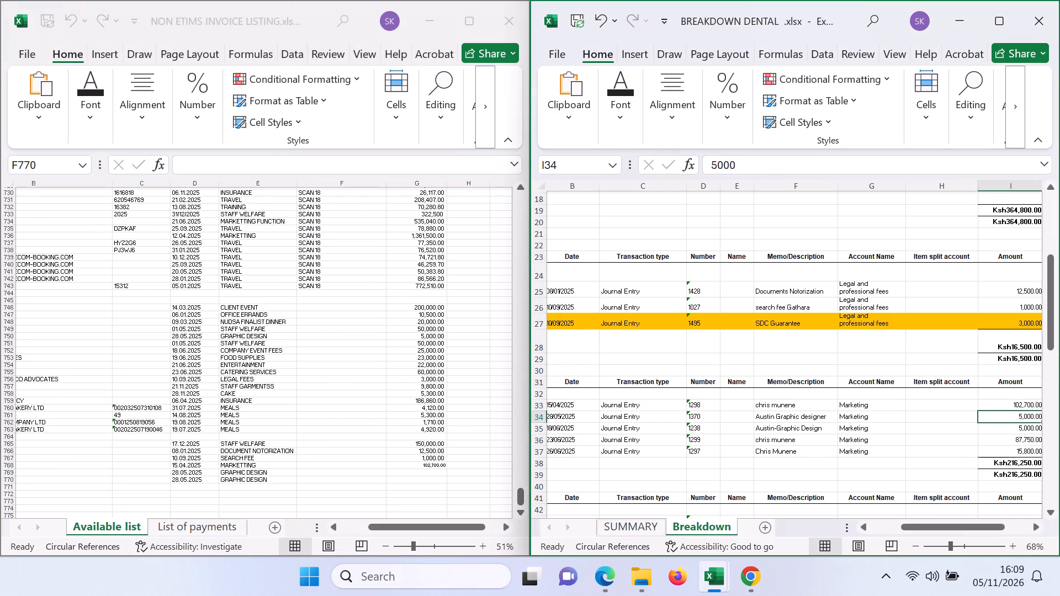
key("ctrl+shift+Down")
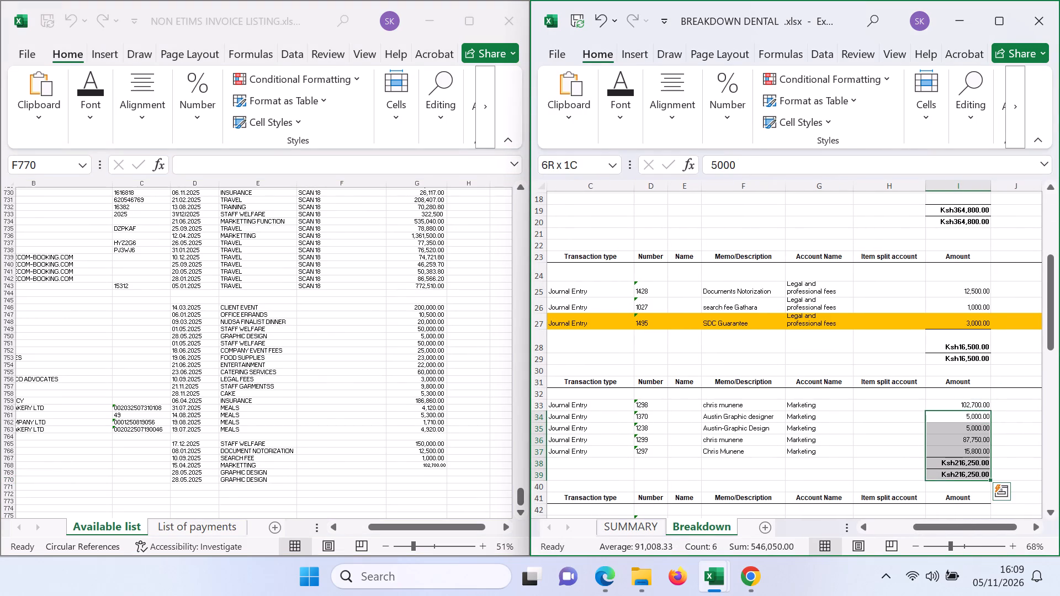
left_click(974, 416)
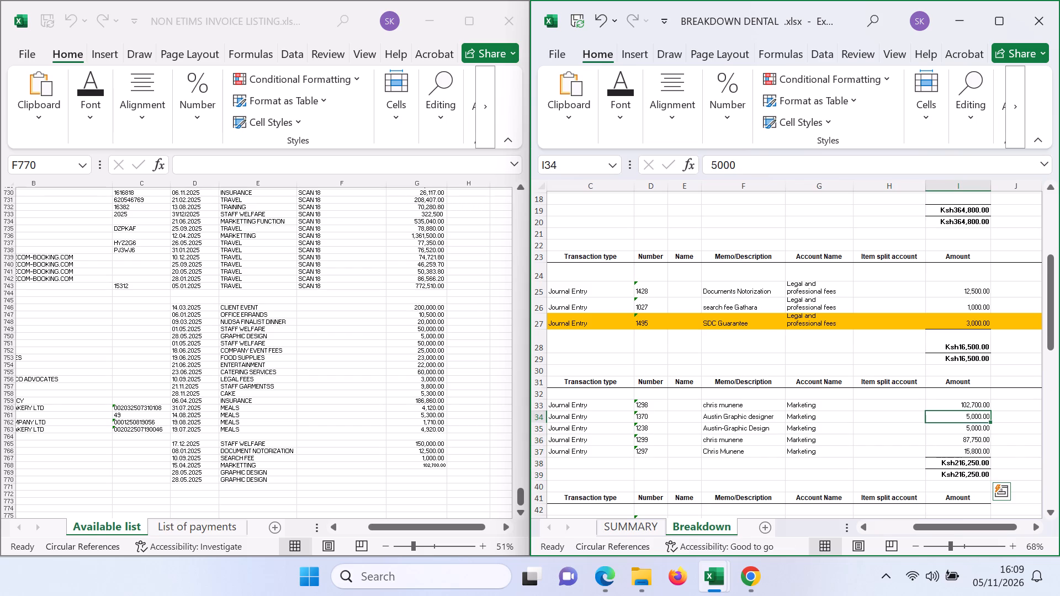
left_click(971, 448, "shift")
key("ctrl+c")
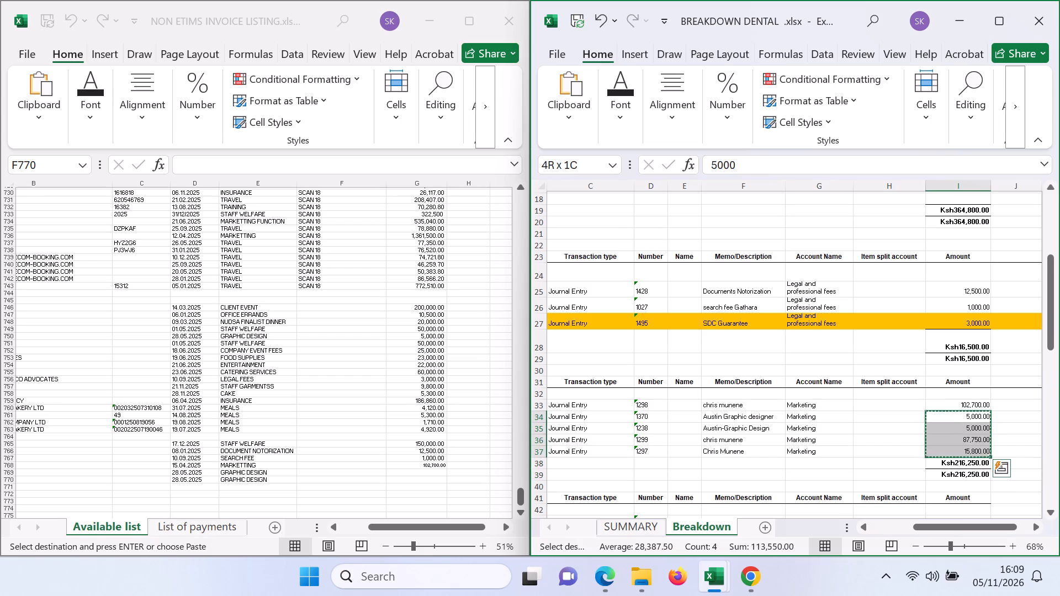
left_click_drag(336, 451, 408, 461)
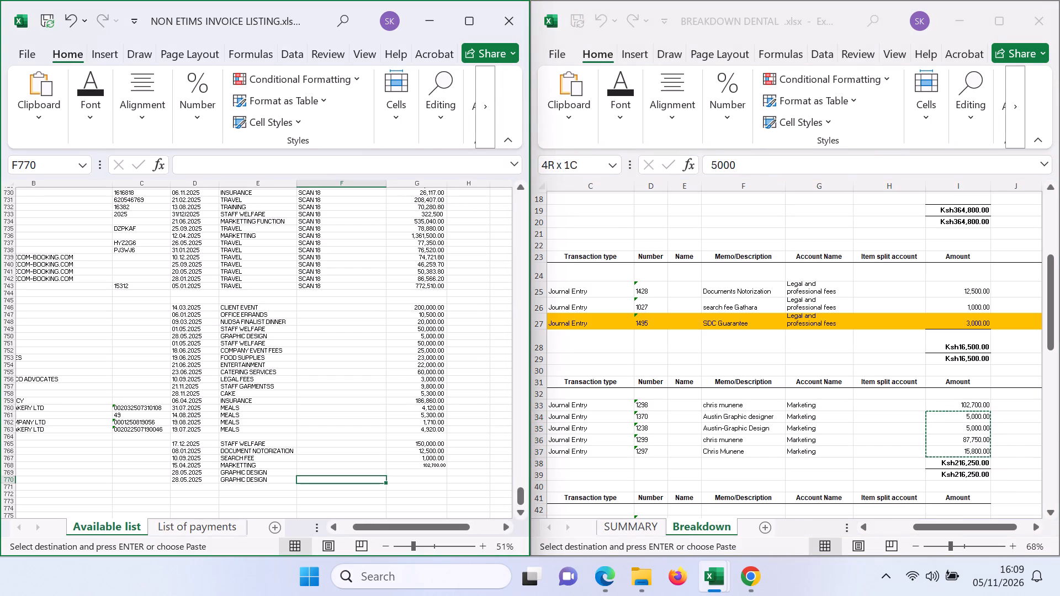
left_click(418, 471)
key("ctrl+v")
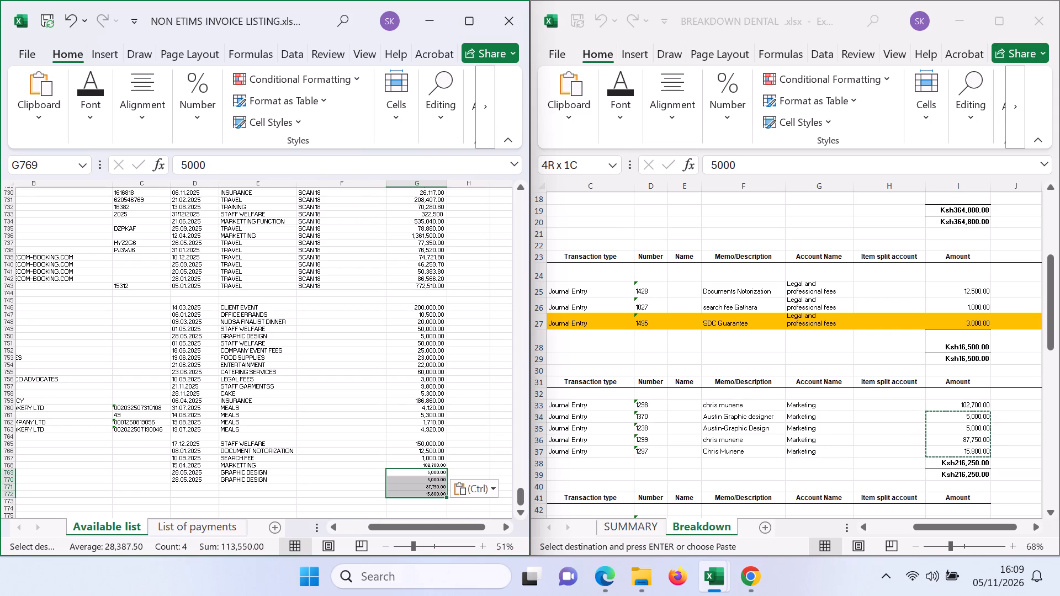
Enter the same payee as in row 768 in rows 771 and 772 for the last two marketing entries.
left_click(328, 527)
triple_click(328, 527)
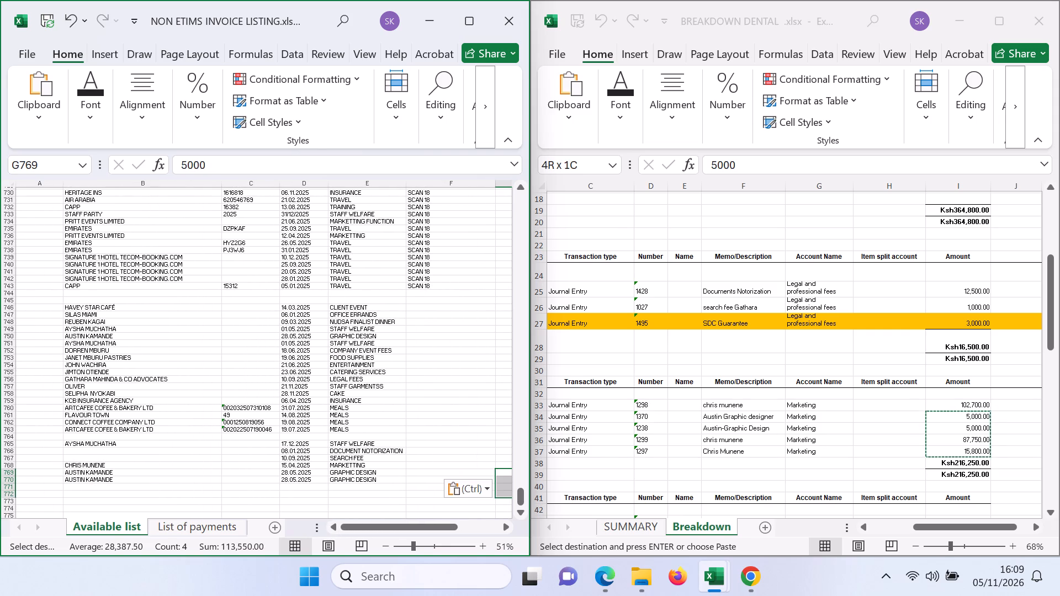
left_click(79, 488)
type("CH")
left_click(75, 498)
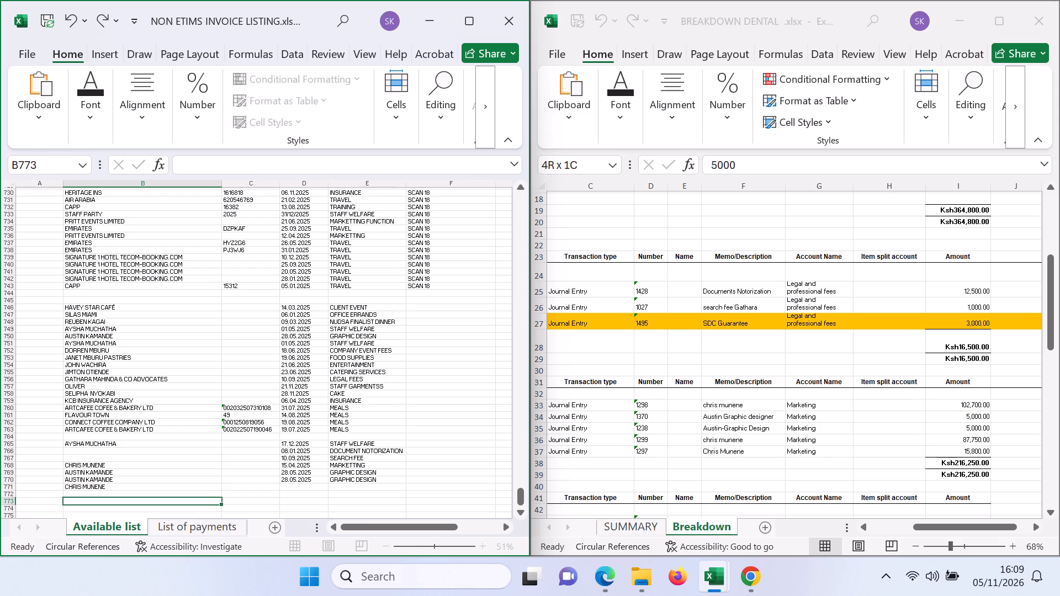
left_click(82, 493)
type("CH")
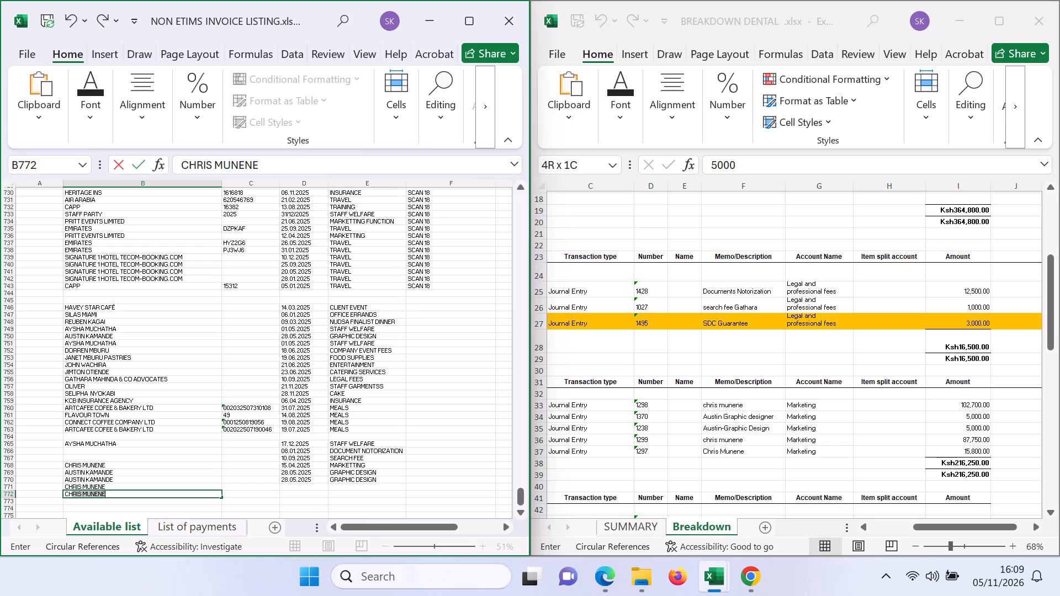
Enter the date 23.06.2025 in rows 771 and 772, correcting the mistyped month in row 772.
left_click_drag(757, 449, 870, 449)
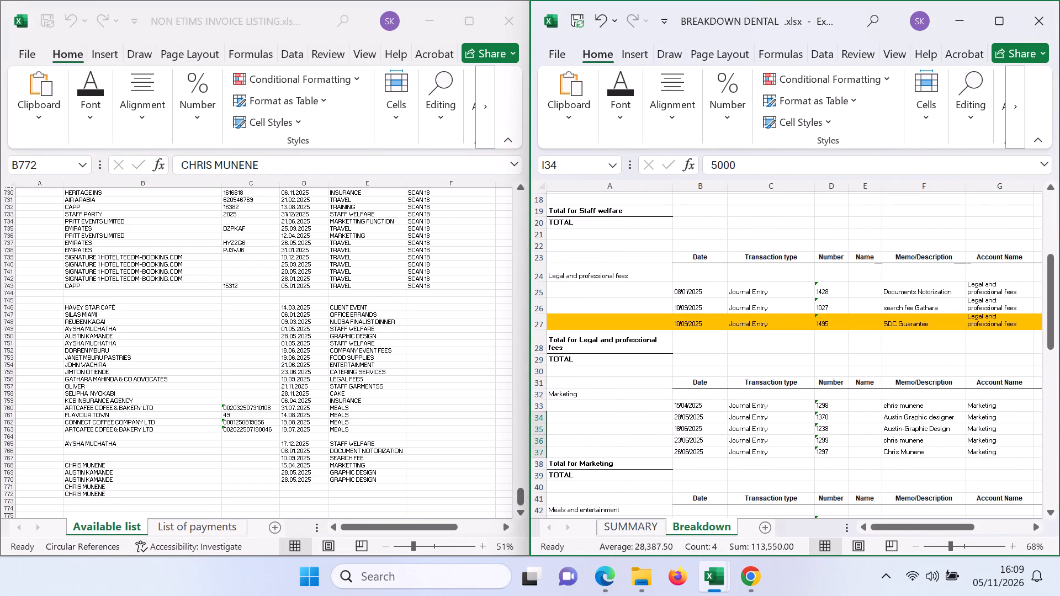
left_click(306, 488)
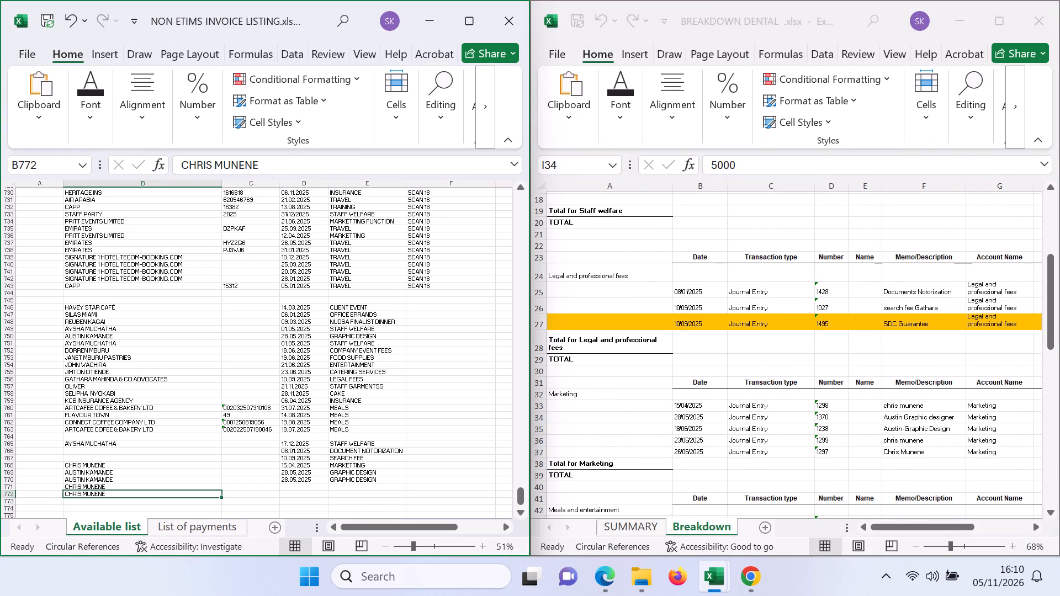
left_click(299, 487)
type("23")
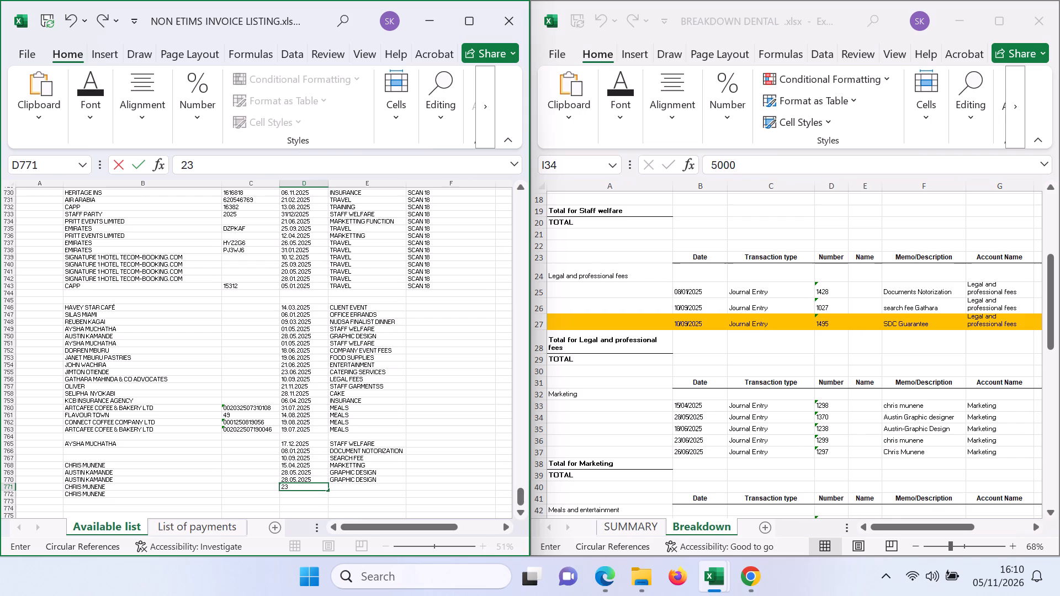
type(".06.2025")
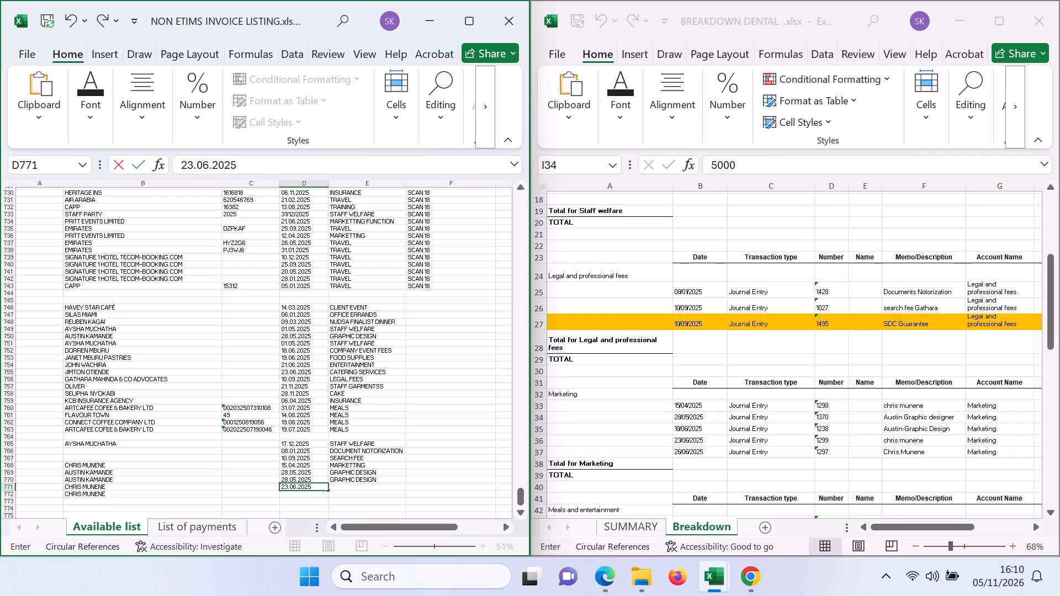
left_click(293, 497)
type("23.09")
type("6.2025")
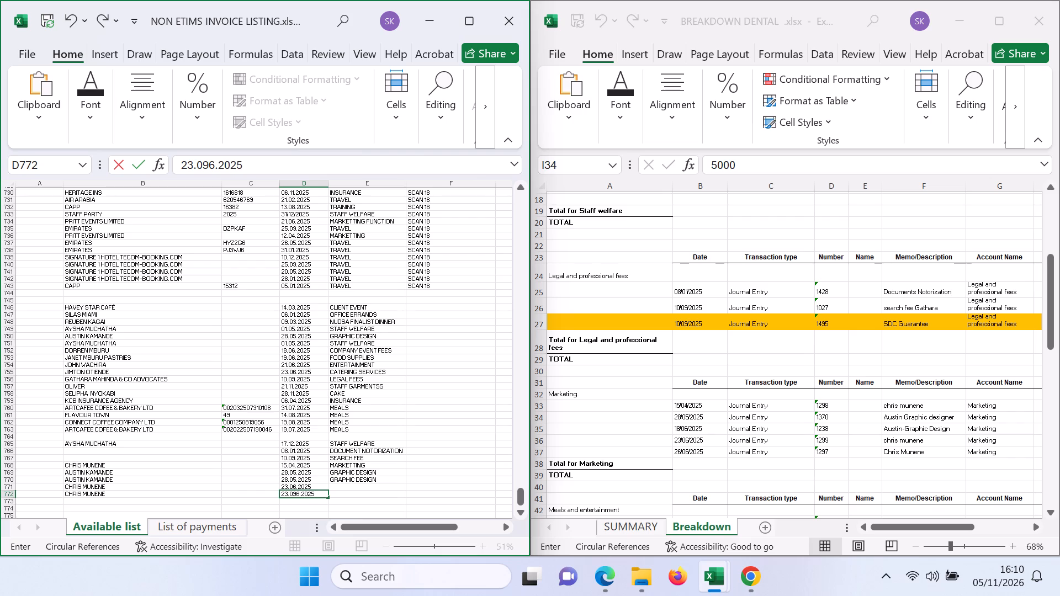
left_click(360, 493)
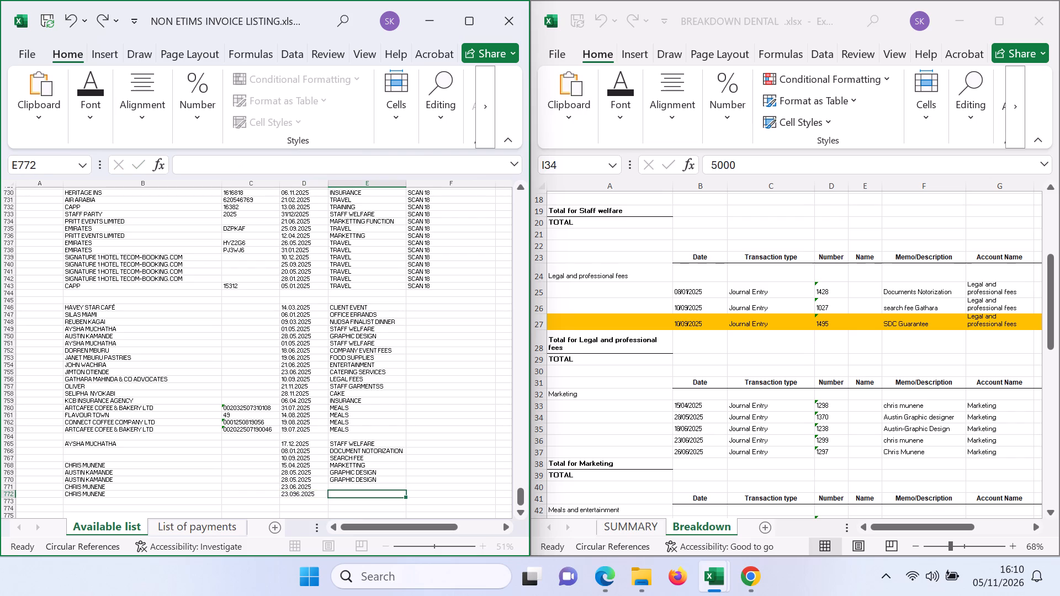
double_click(296, 494)
key("BackSpace")
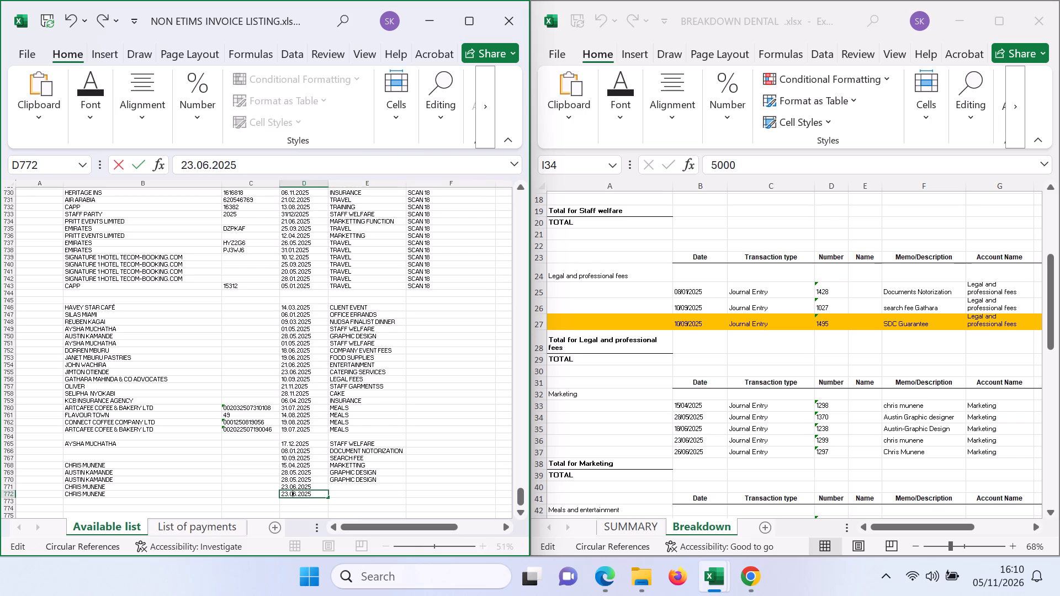
Enter MARKETTING as the description in rows 771 and 772.
left_click(357, 488)
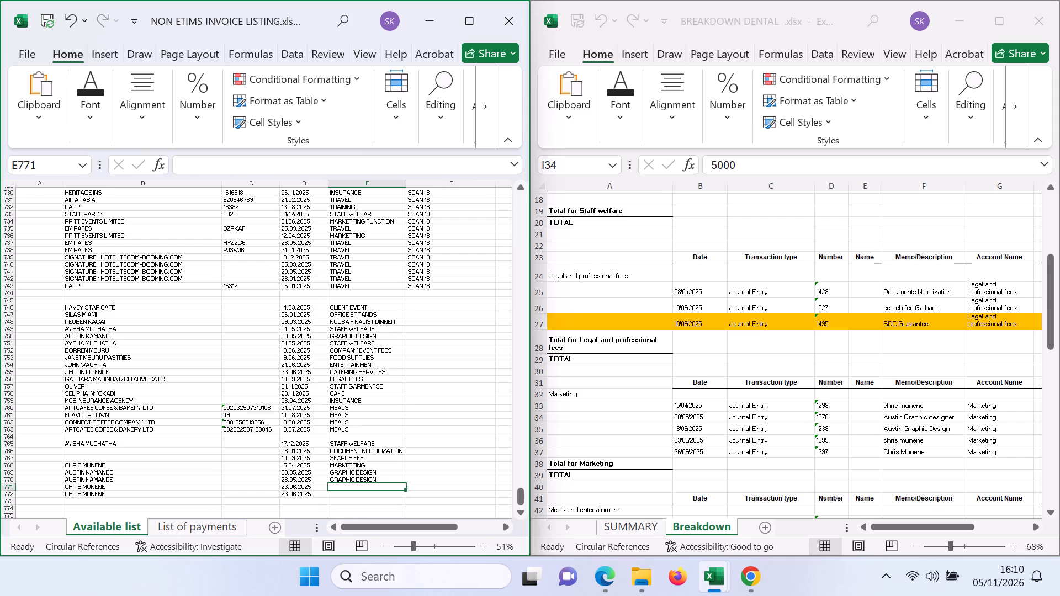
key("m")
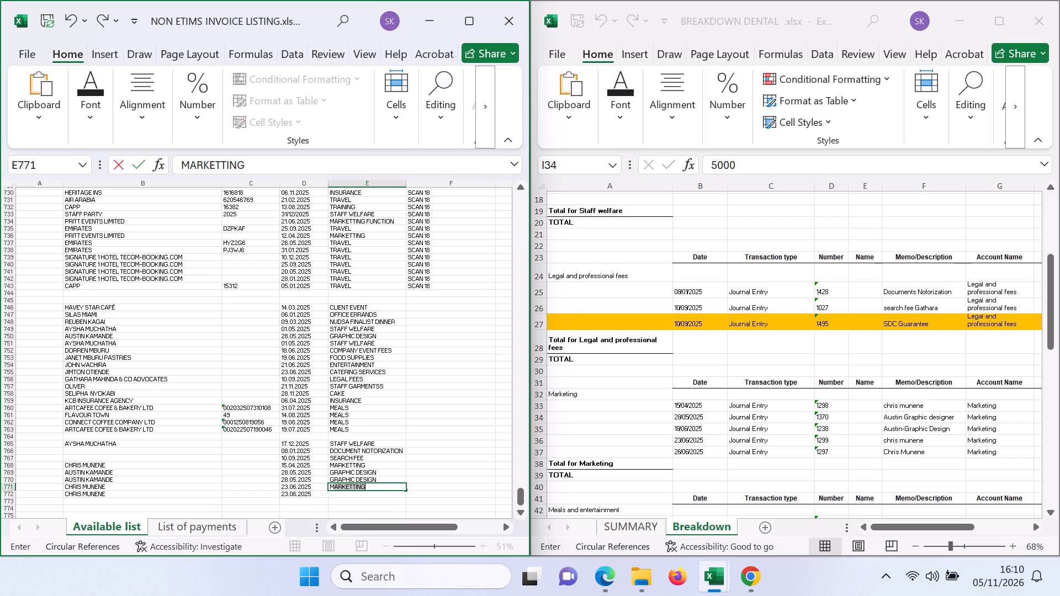
left_click(356, 497)
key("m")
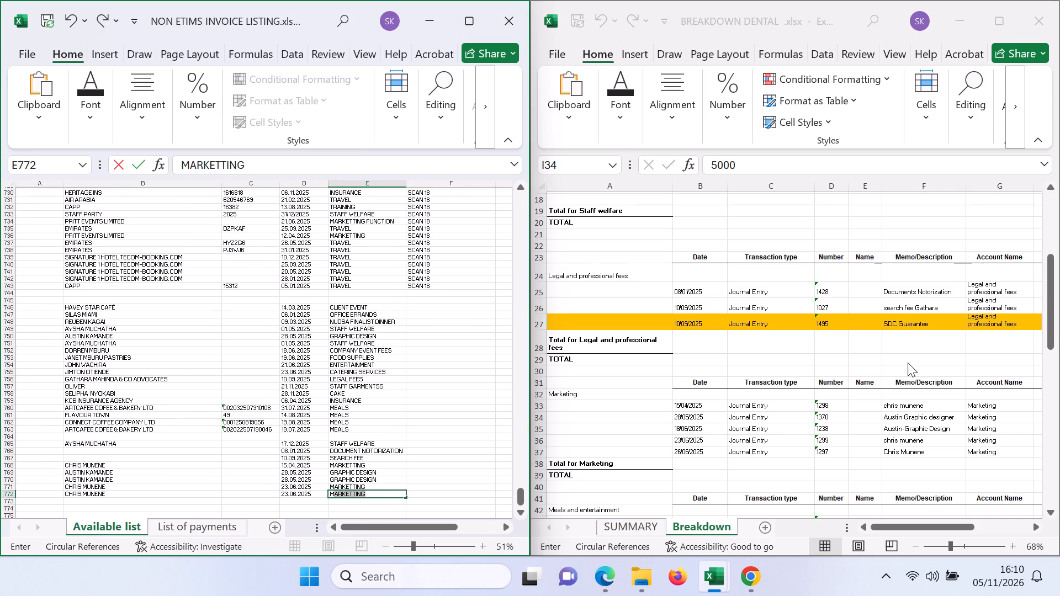
Enter the same payee as in row 754 in row 773 for the first meals and entertainment expense.
left_click_drag(810, 403, 845, 326)
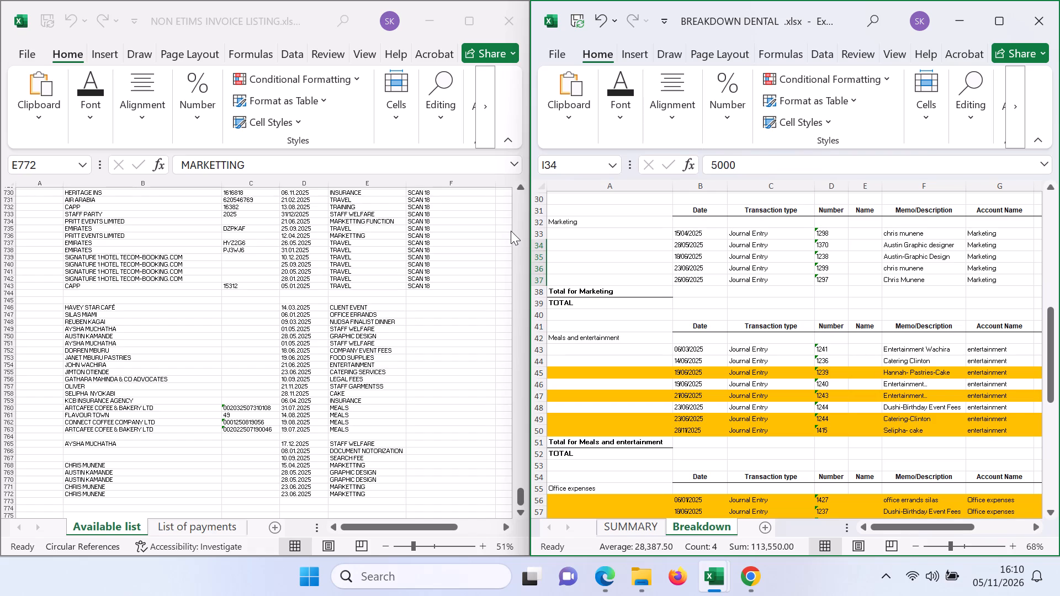
left_click_drag(266, 421, 285, 354)
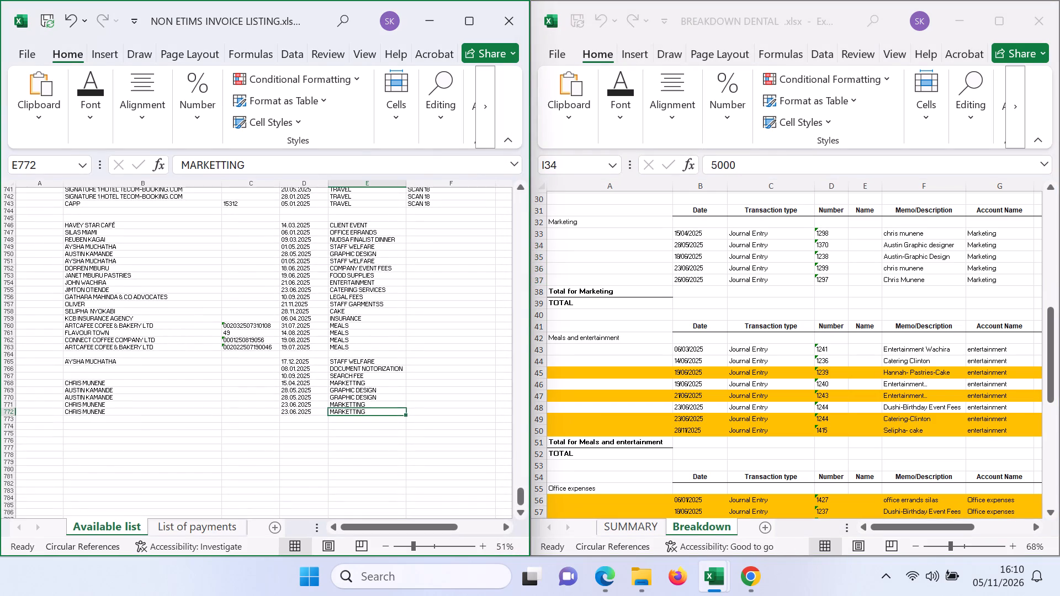
left_click(79, 420)
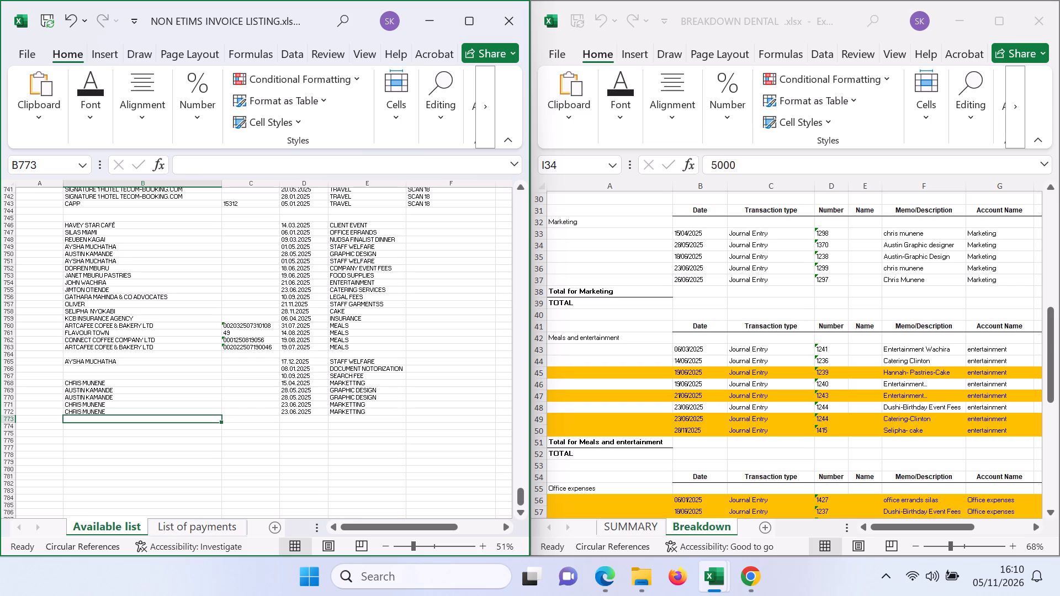
left_click(296, 363)
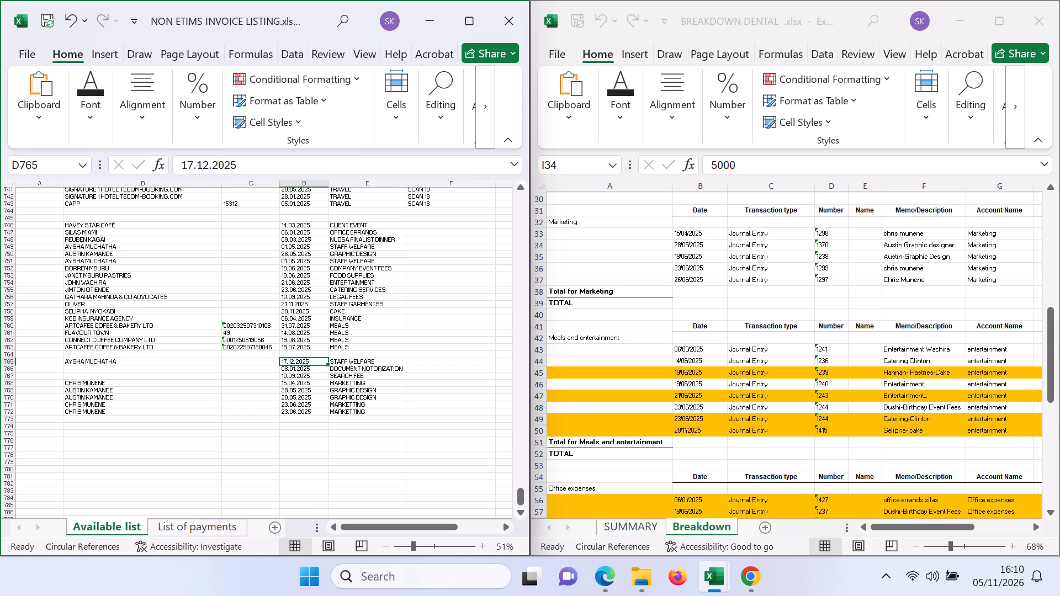
left_click(299, 414, "shift")
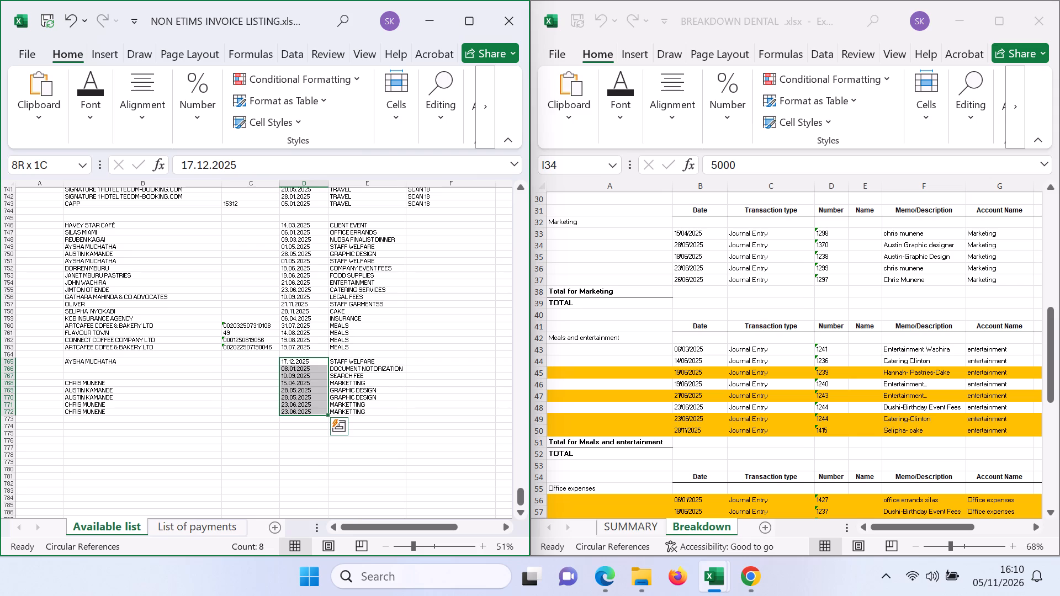
left_click(93, 422)
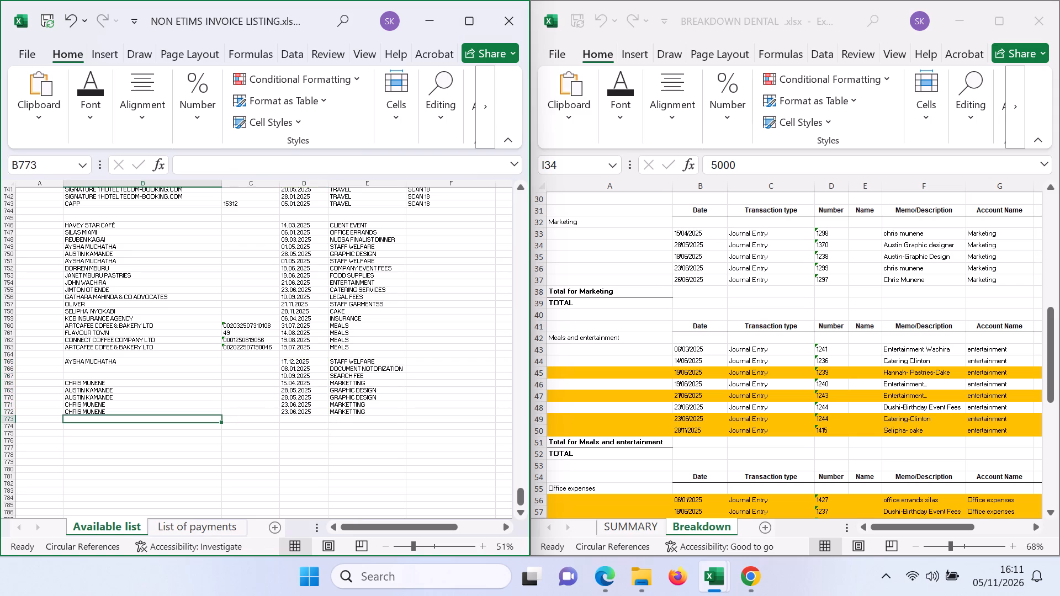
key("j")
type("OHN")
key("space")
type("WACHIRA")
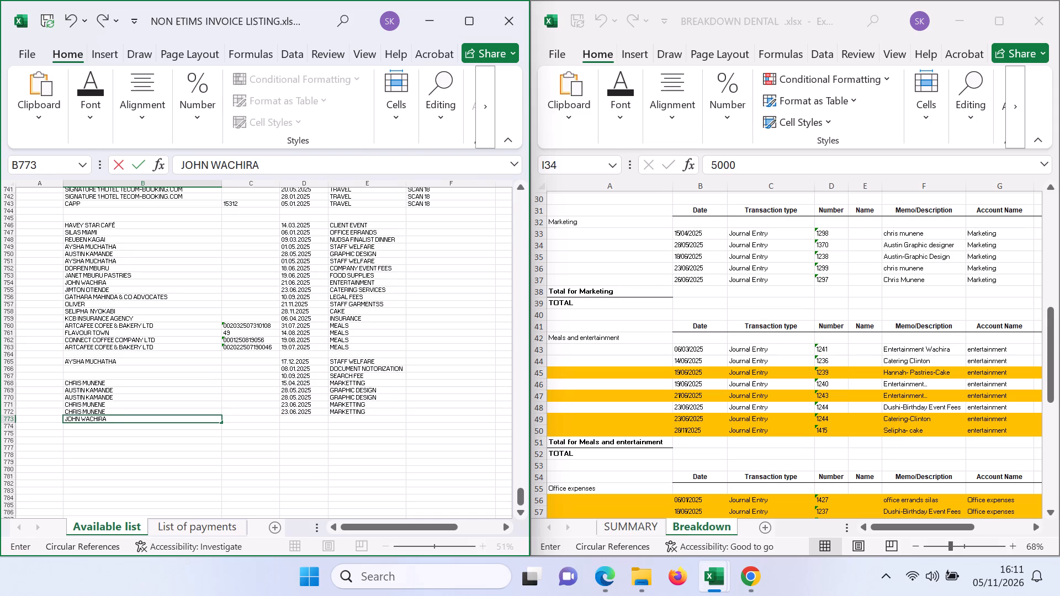
Enter the date 06.03.2025 and the description ENTERTAINMENT in row 773.
left_click(296, 421)
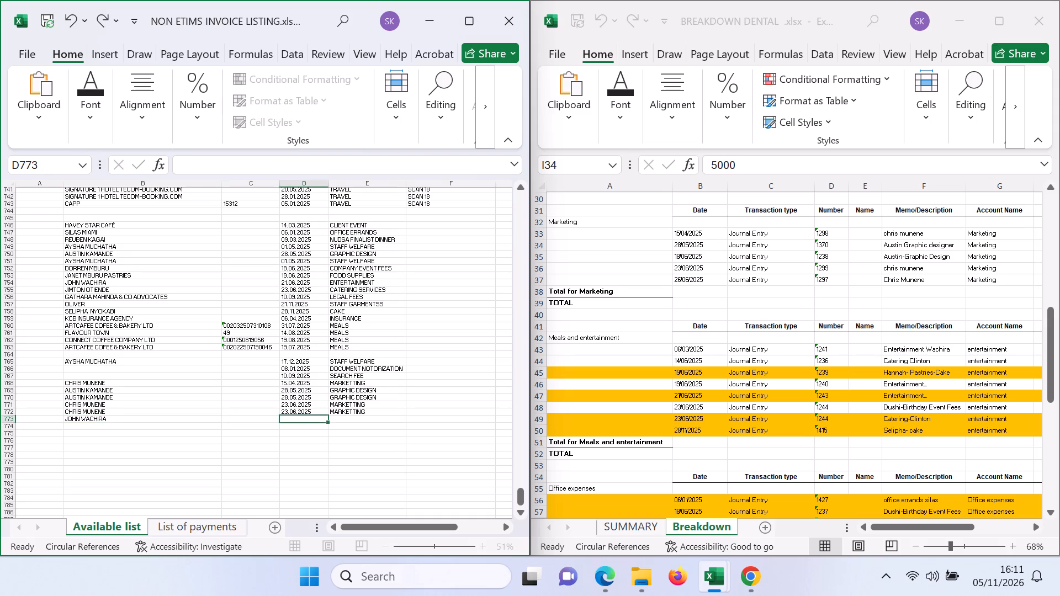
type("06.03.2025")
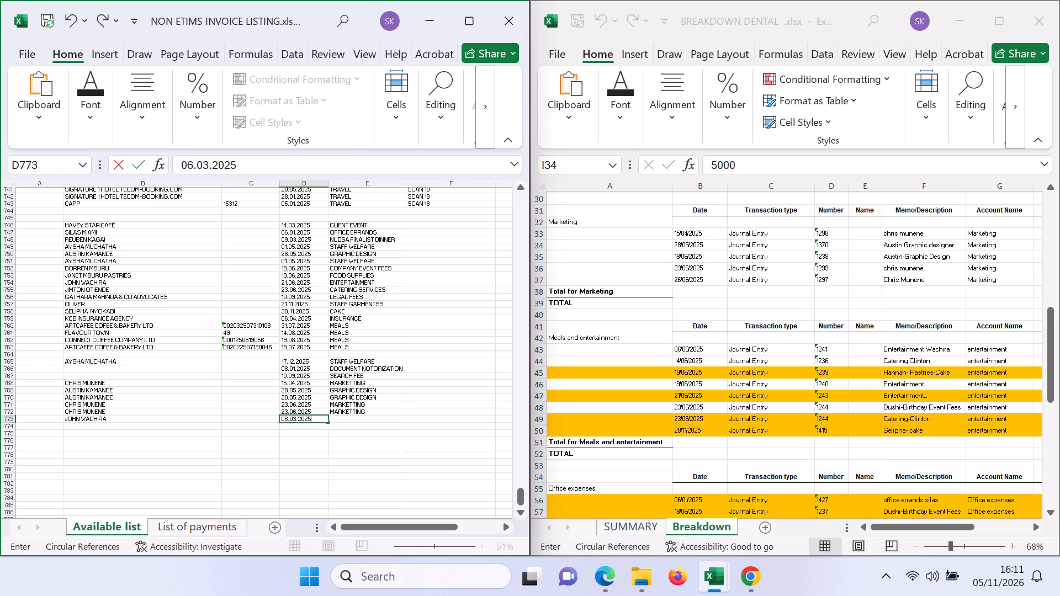
left_click(347, 423)
left_click(350, 420)
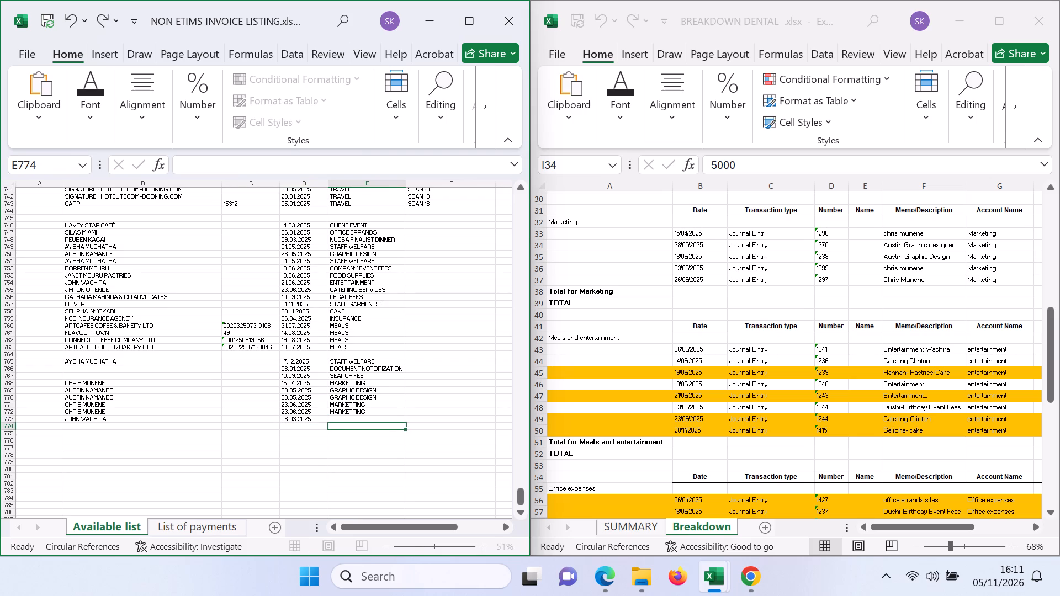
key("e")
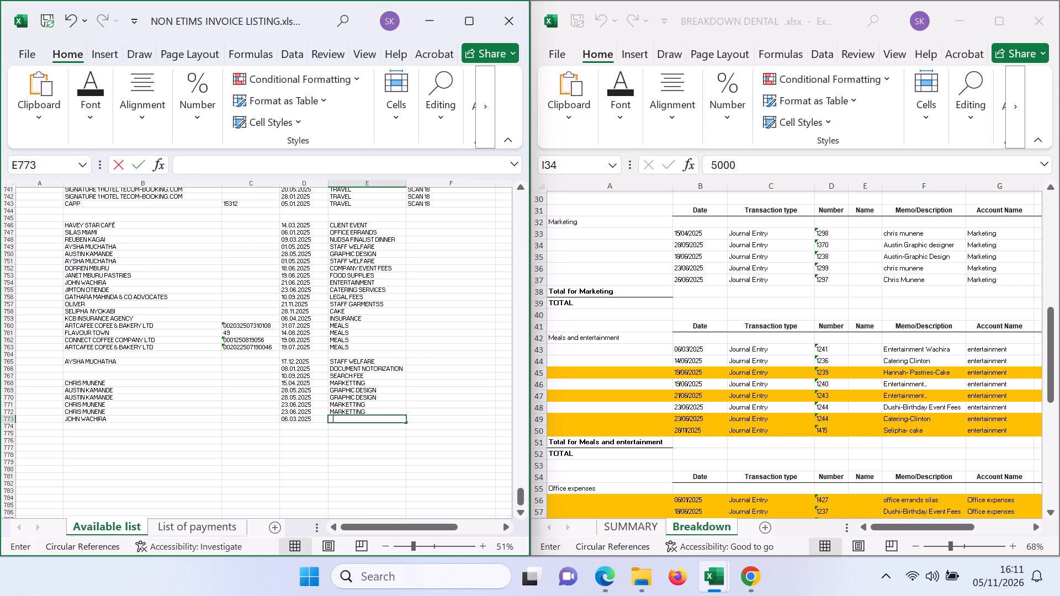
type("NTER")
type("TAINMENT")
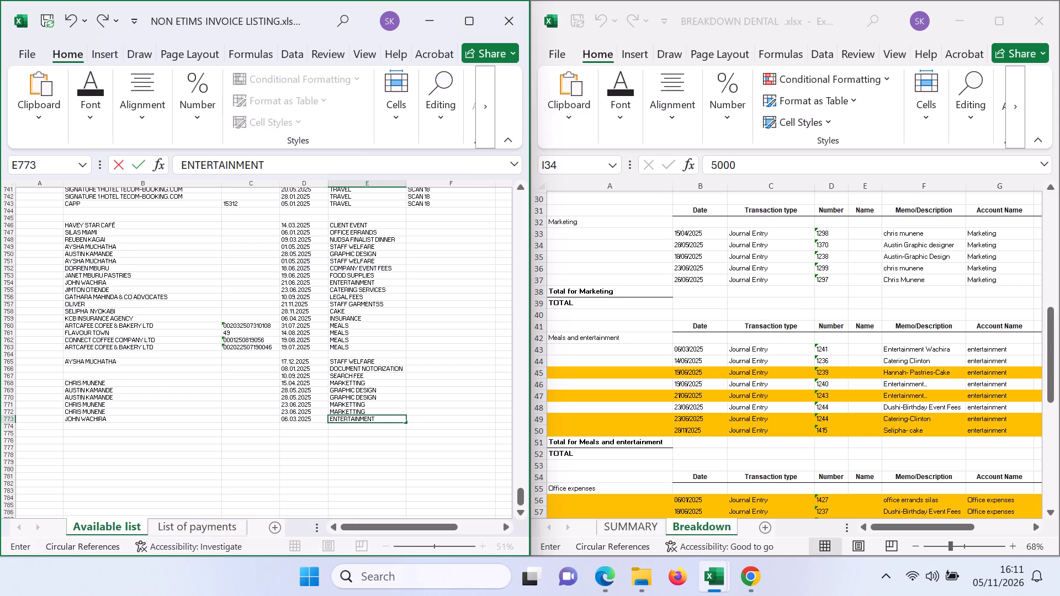
Copy the unhighlighted meals and entertainment amounts (20000, 140000, 35000 and 25000) from the Breakdown sheet into the amount column of rows 773 to 776.
left_click(14, 420)
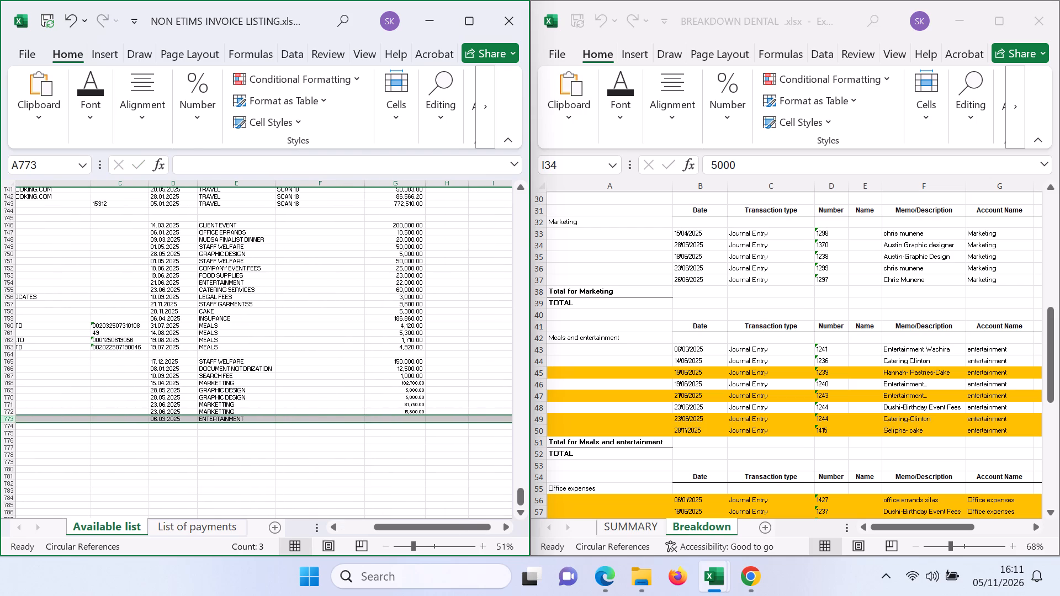
left_click_drag(940, 449, 778, 453)
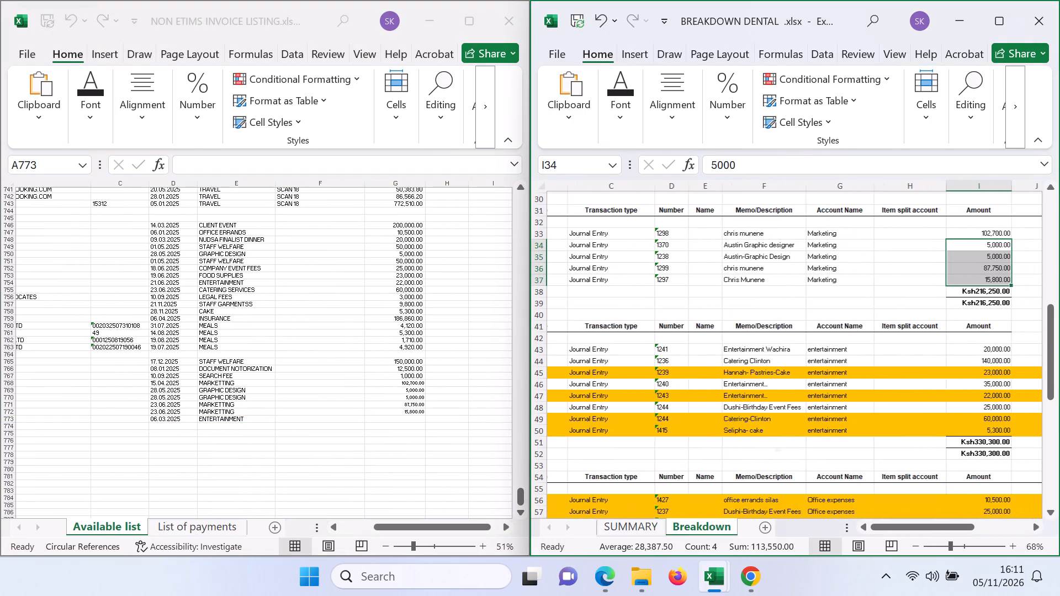
left_click(987, 349)
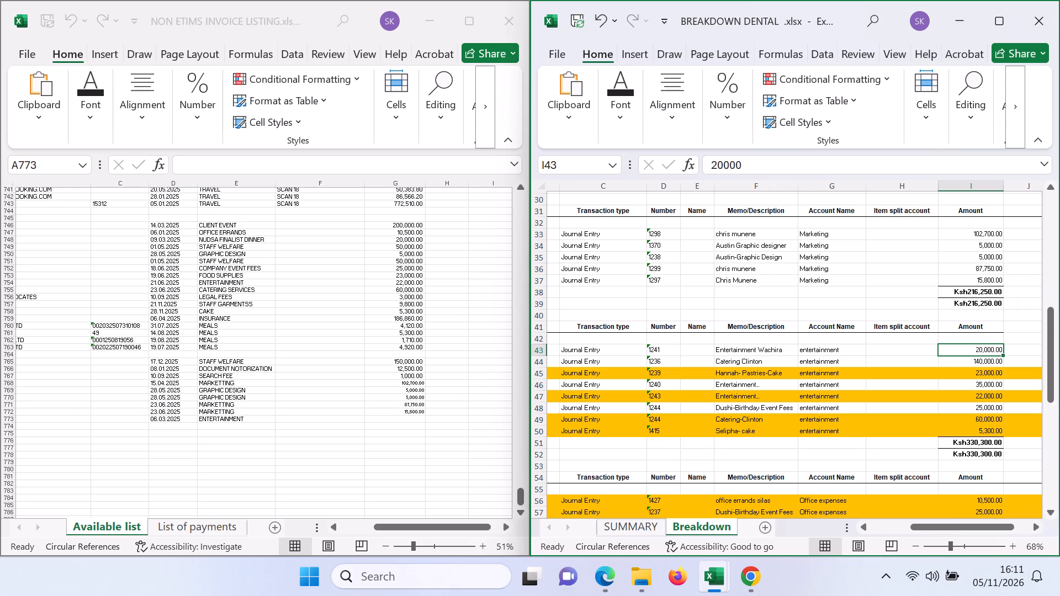
left_click(988, 361, "ctrl")
left_click(990, 383, "ctrl")
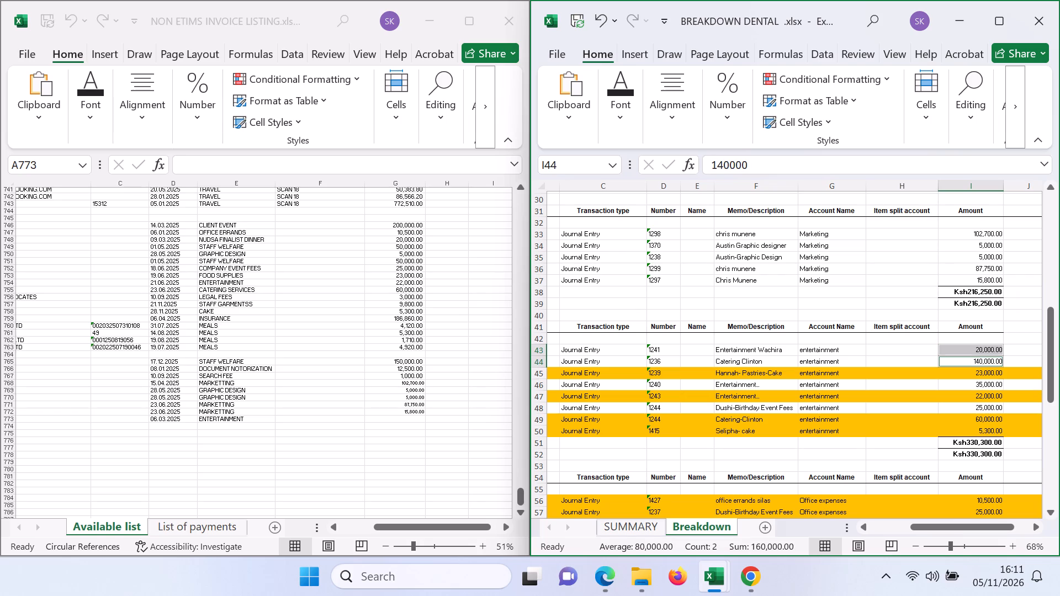
left_click(993, 408, "ctrl")
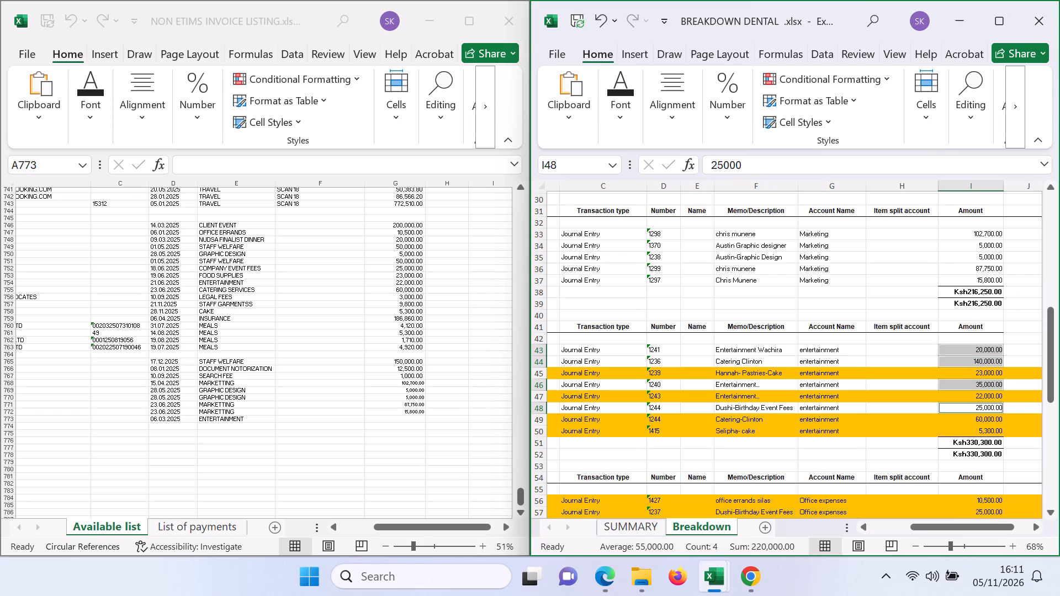
key("ctrl+c")
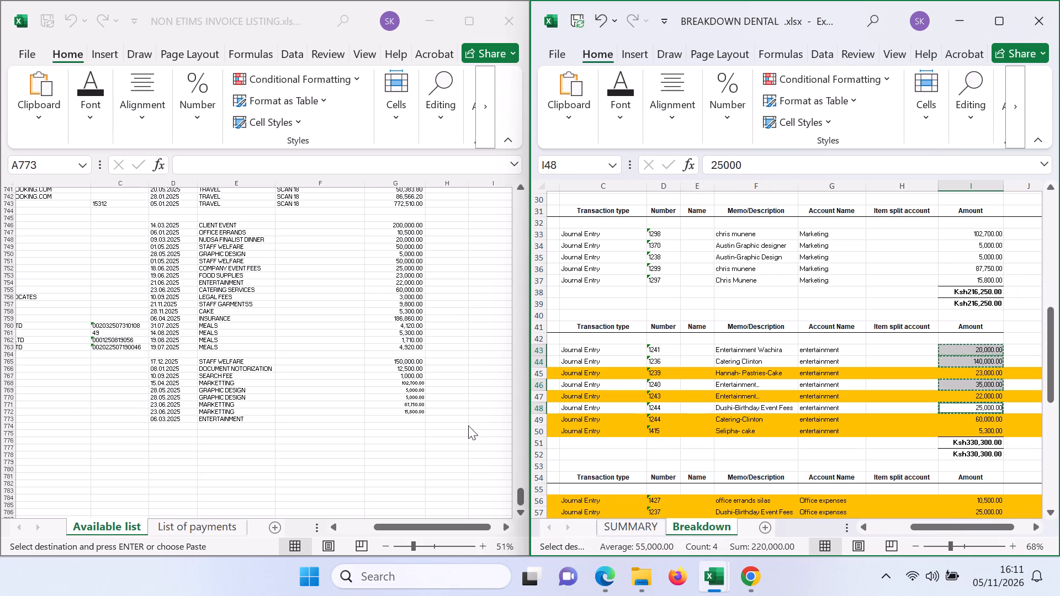
left_click(410, 415)
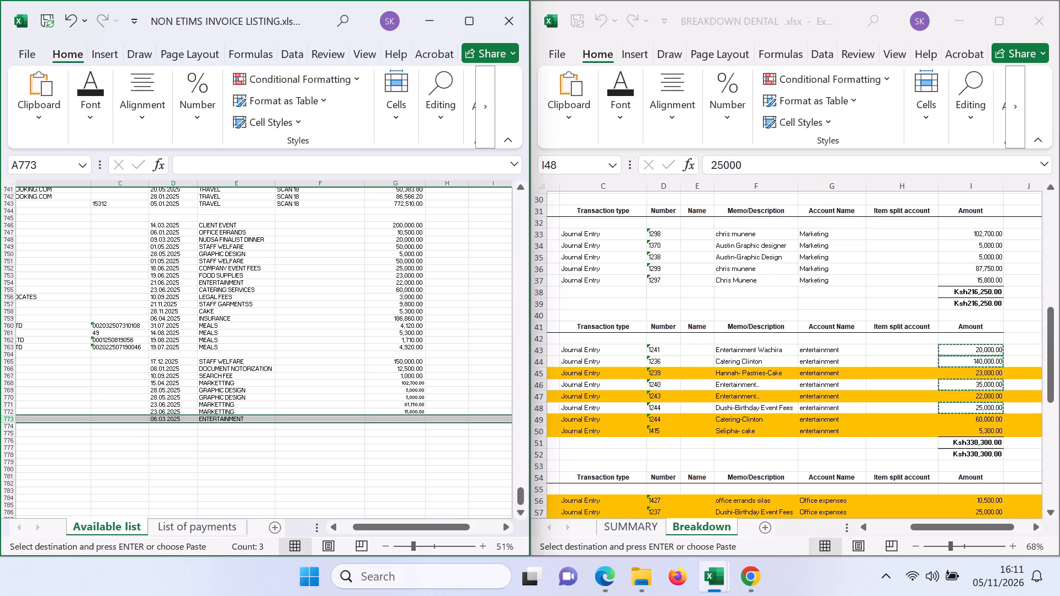
left_click(411, 418)
right_click(411, 418)
right_click(411, 418)
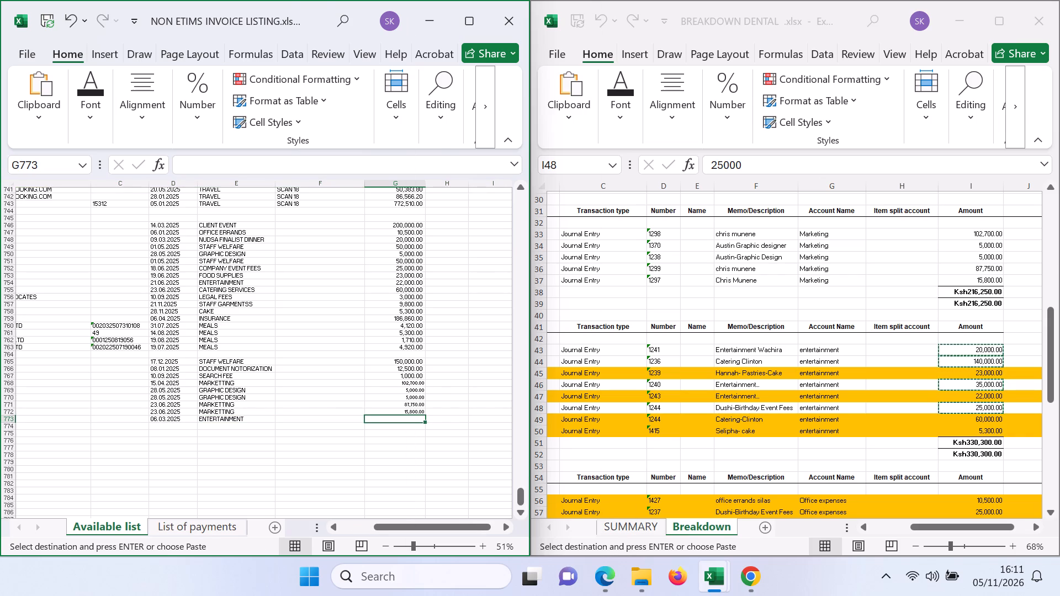
right_click(411, 418)
left_click(476, 114)
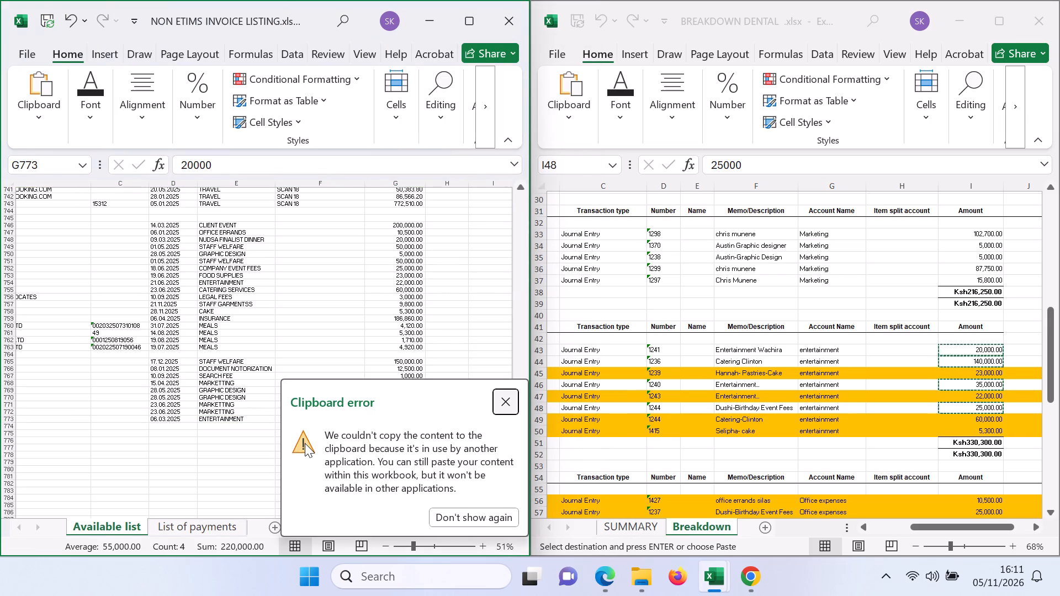
left_click(494, 403)
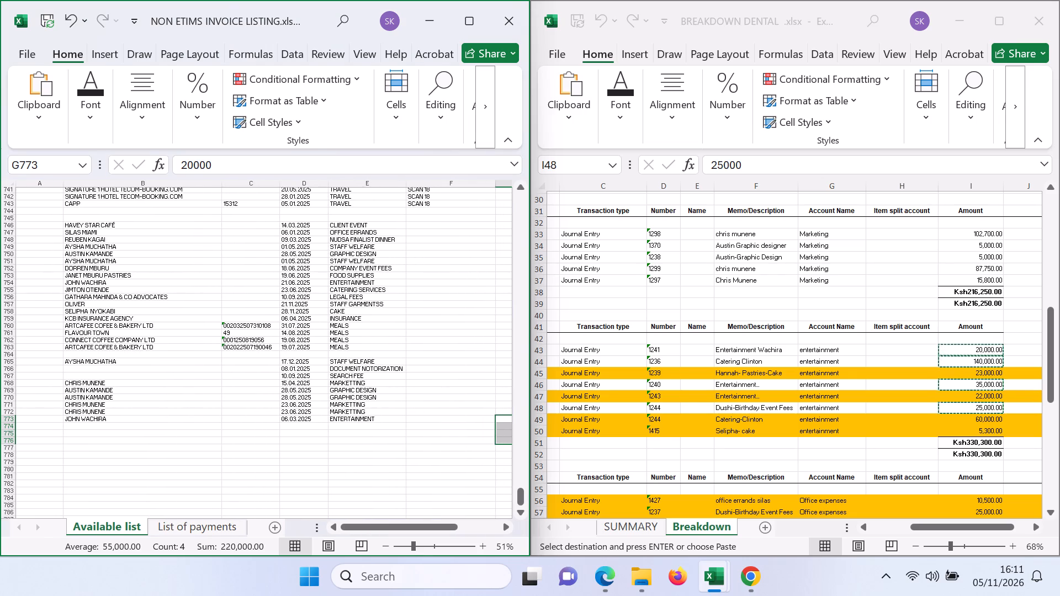
Copy the catering services payee from row 755 into row 774.
left_click(71, 426)
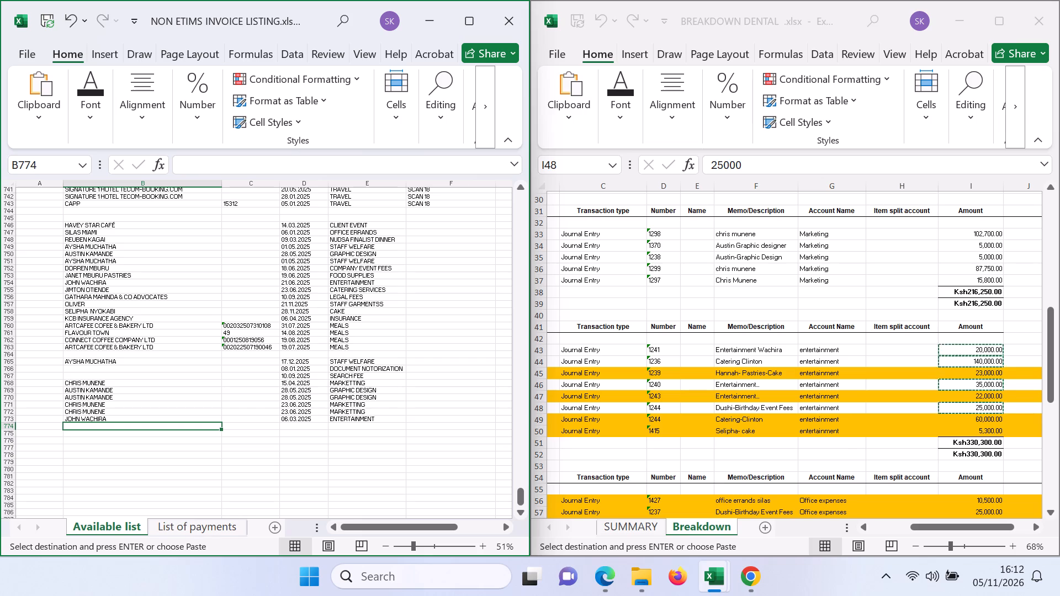
left_click(89, 290)
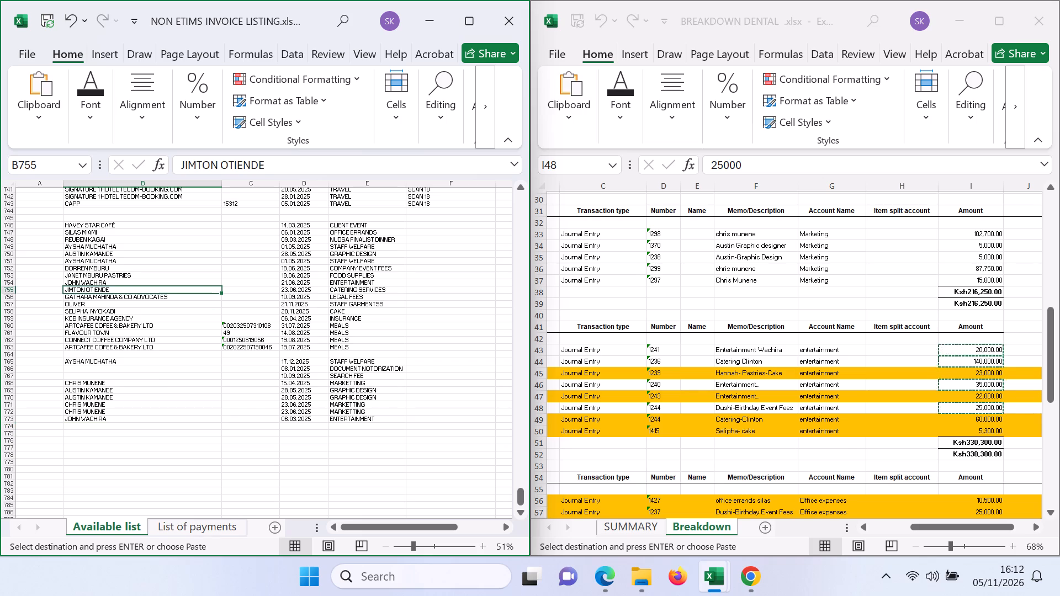
key("ctrl+c")
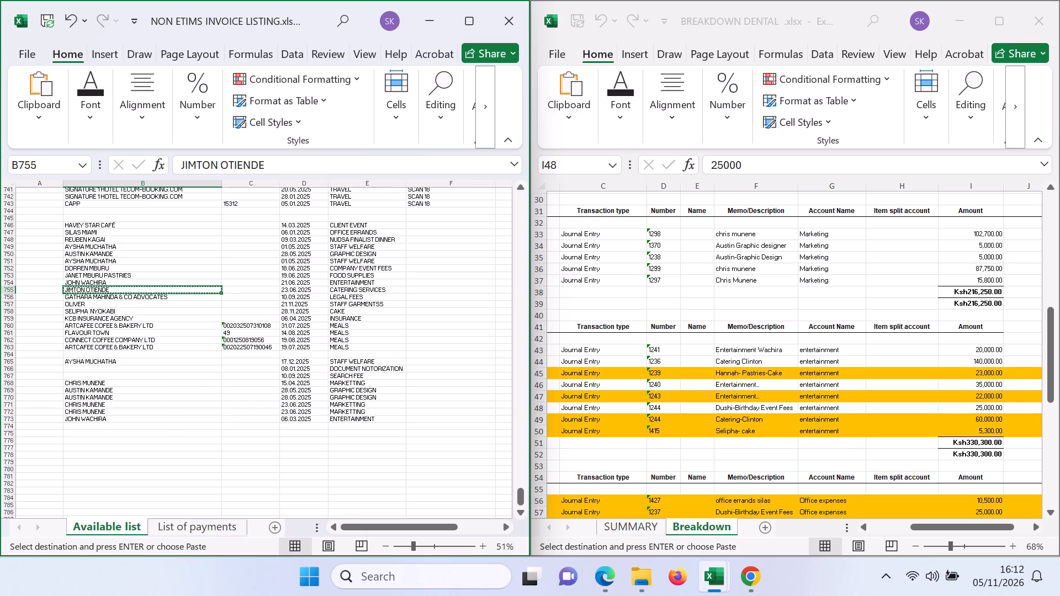
left_click(76, 427)
key("ctrl+v")
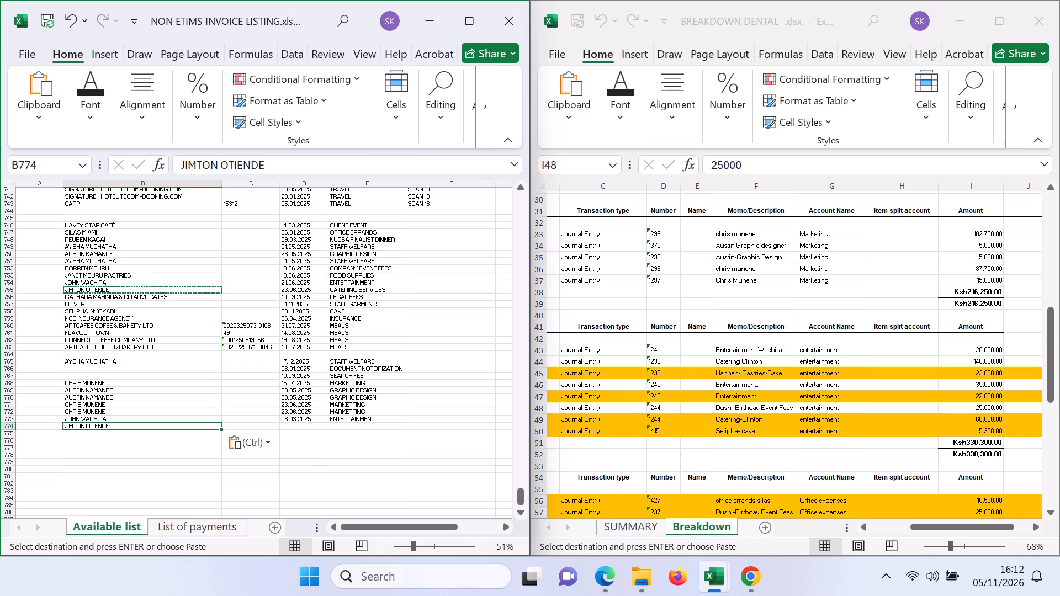
Enter the catering entry's date 14.06.2025 in row 774.
left_click_drag(799, 408, 865, 412)
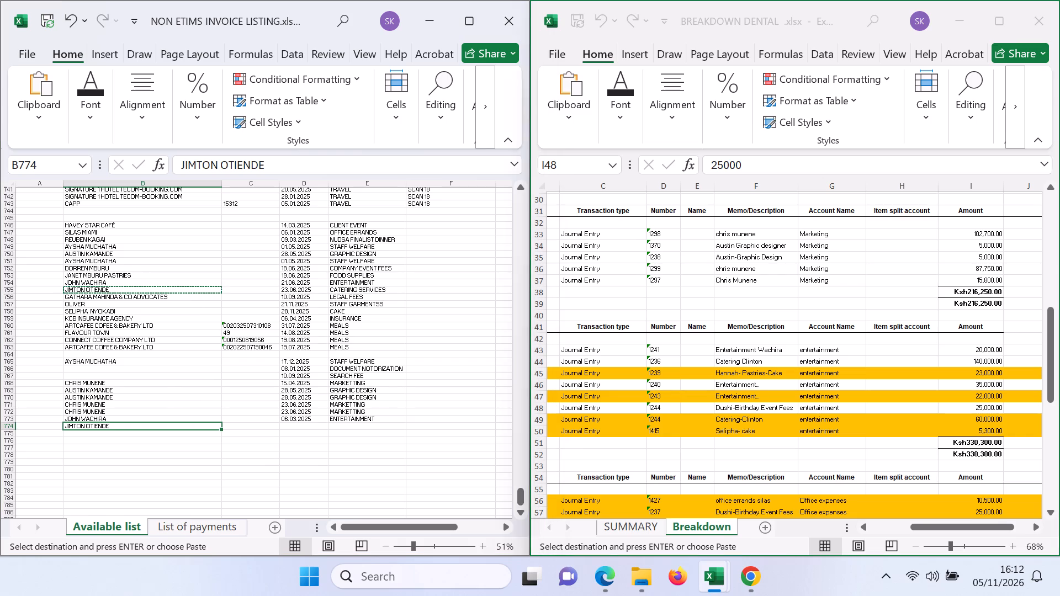
left_click_drag(865, 412, 923, 418)
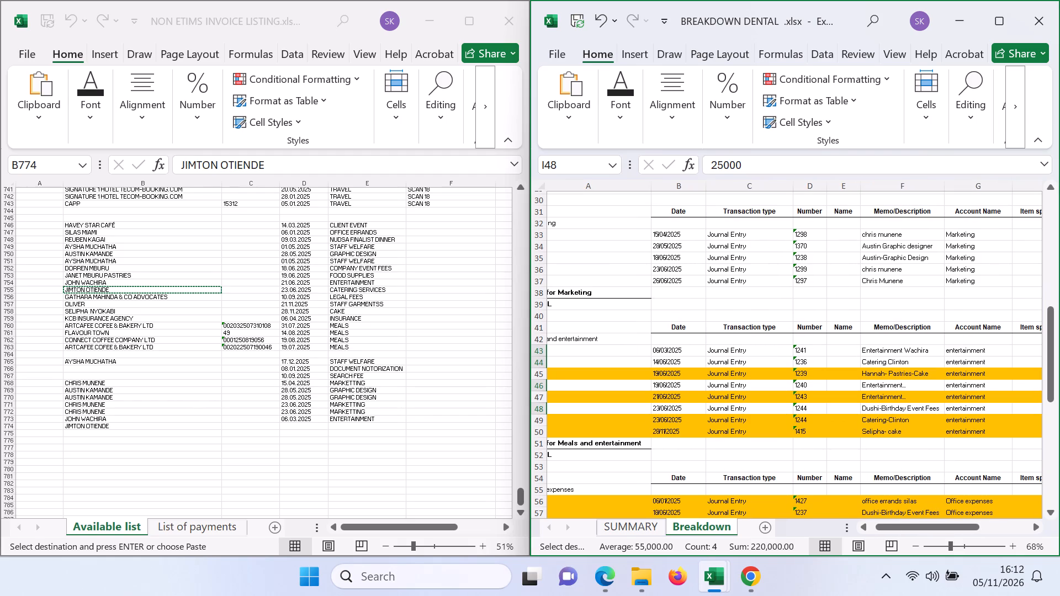
left_click(297, 423)
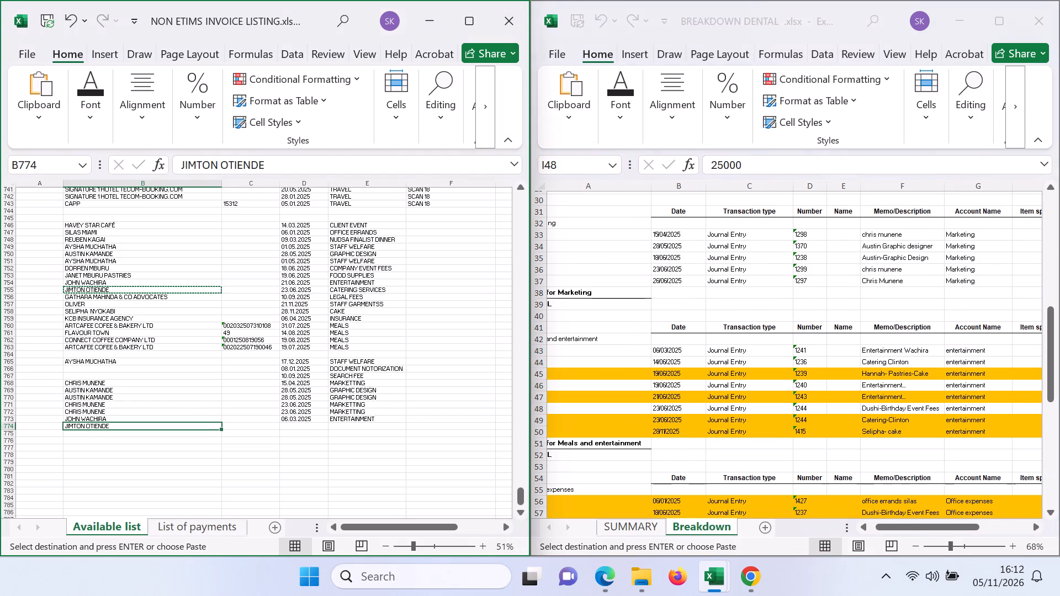
left_click(295, 427)
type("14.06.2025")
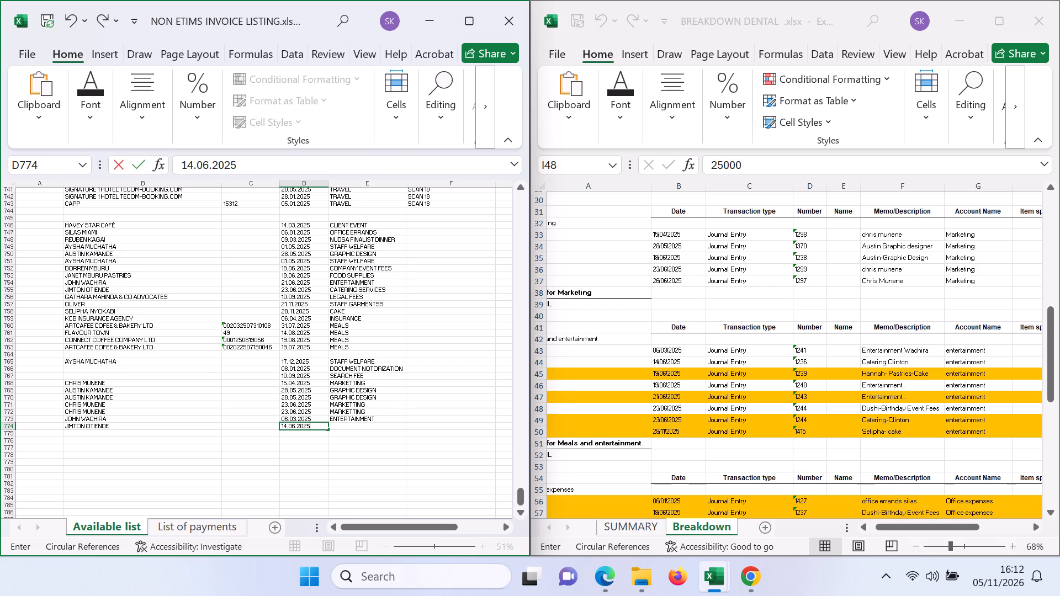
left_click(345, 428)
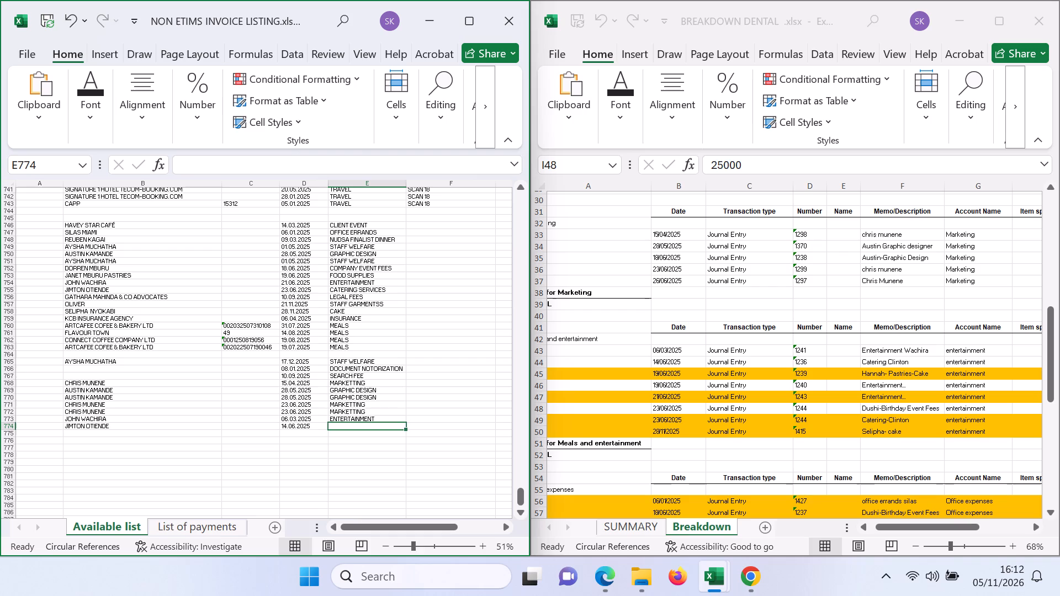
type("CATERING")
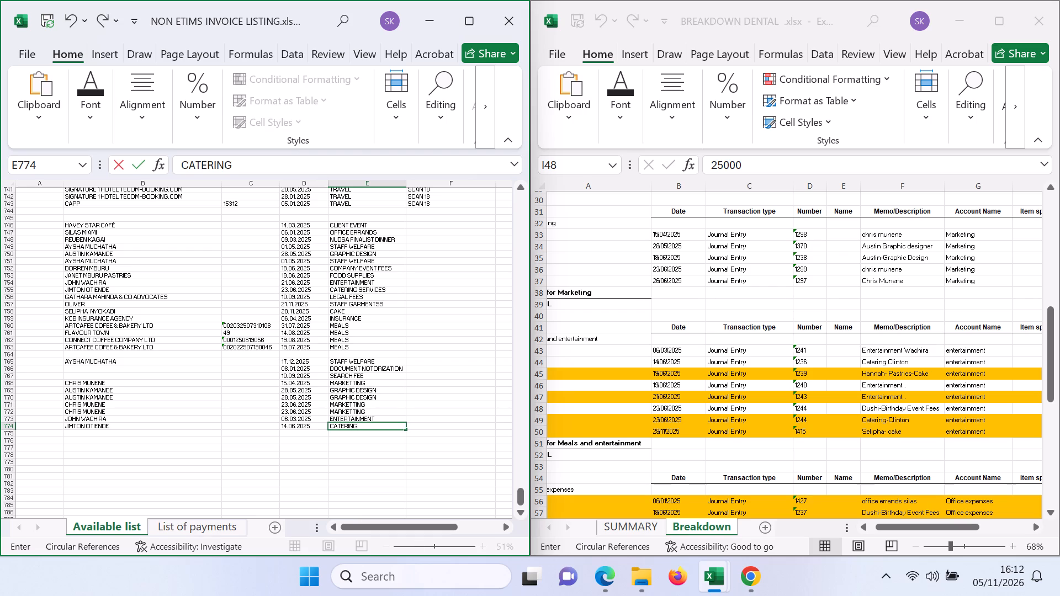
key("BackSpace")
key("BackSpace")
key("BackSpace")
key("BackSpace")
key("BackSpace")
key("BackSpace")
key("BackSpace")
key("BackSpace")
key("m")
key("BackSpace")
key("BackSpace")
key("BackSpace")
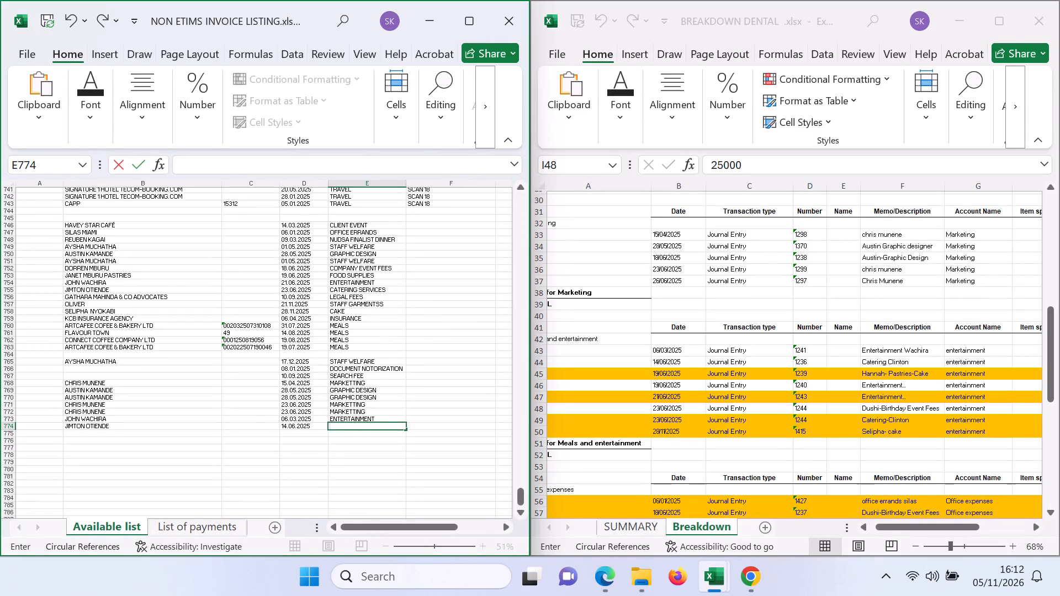
Enter the description MEALS for the catering entry in row 774 of the Available list sheet.
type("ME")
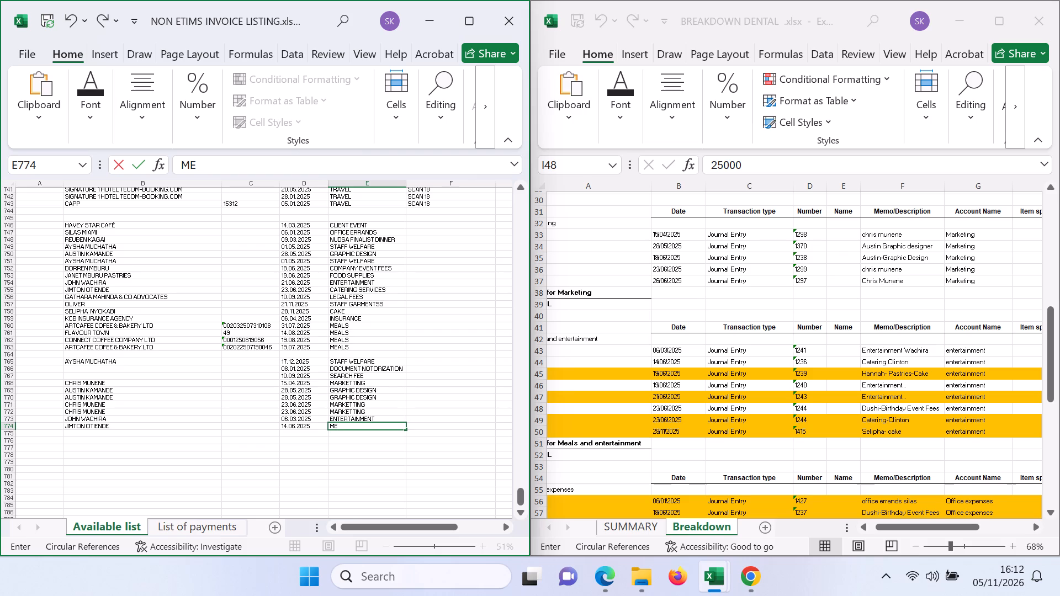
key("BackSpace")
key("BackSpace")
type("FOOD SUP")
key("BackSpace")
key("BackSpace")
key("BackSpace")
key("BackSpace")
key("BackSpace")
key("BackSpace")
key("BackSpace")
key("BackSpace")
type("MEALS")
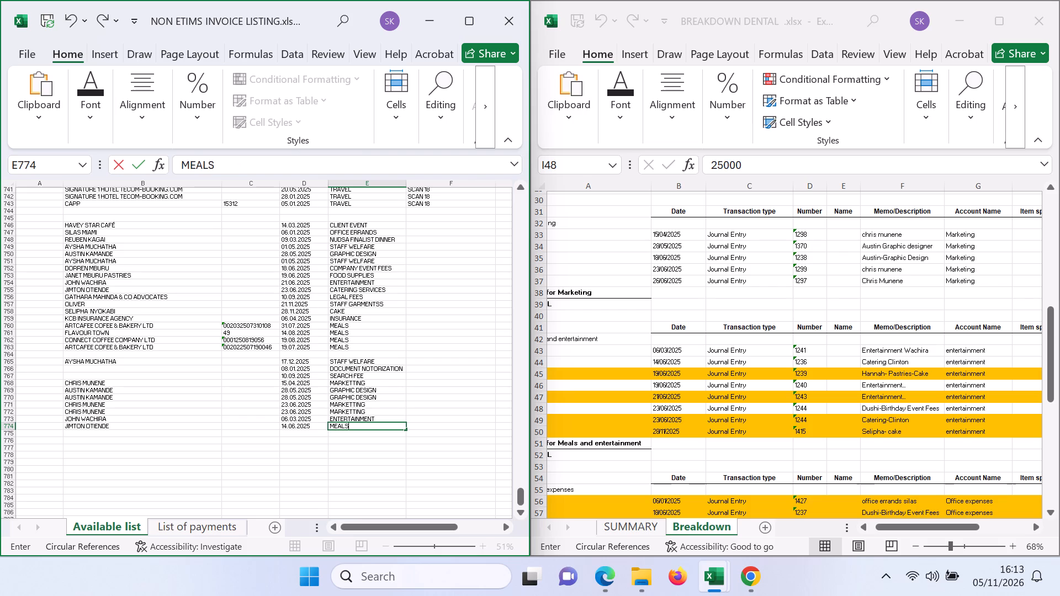
left_click(173, 460)
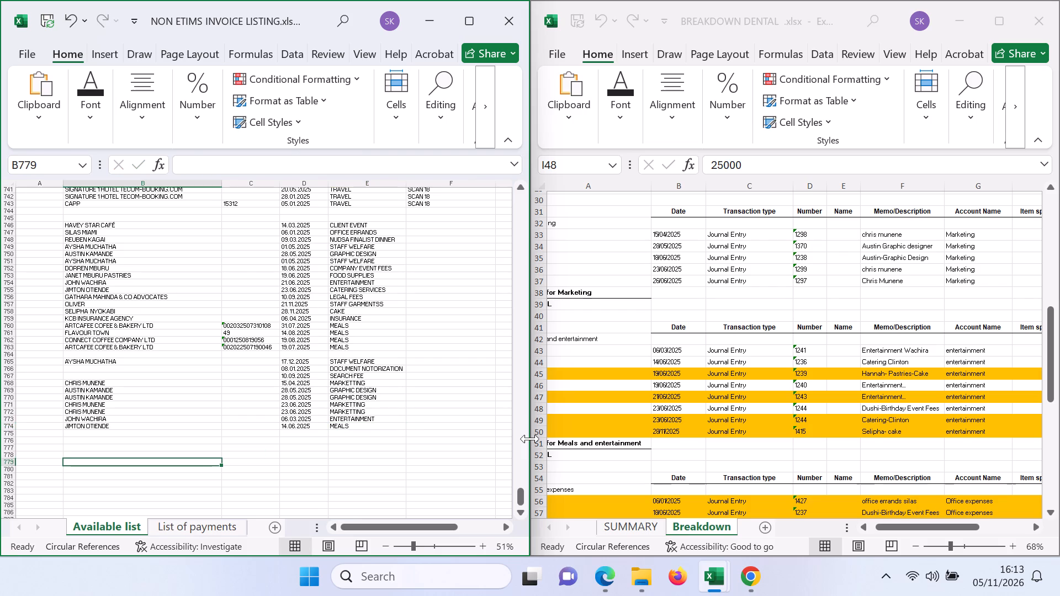
Fill in row 775 with the same payee as row 773, the date 19.06.2025 and the description ENTERTAINMENT.
left_click_drag(916, 463, 754, 464)
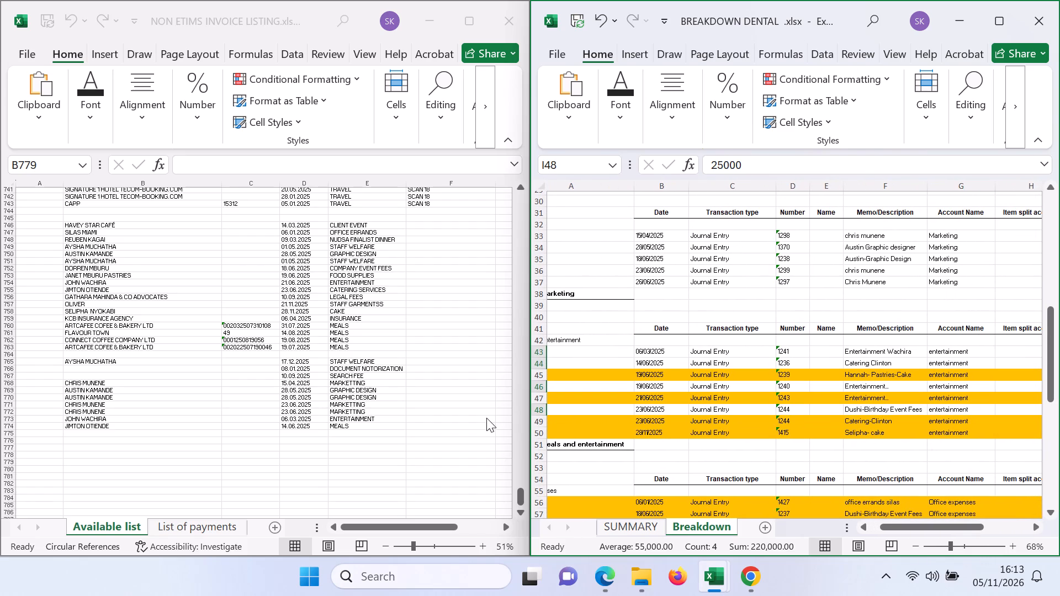
left_click(90, 437)
left_click(86, 435)
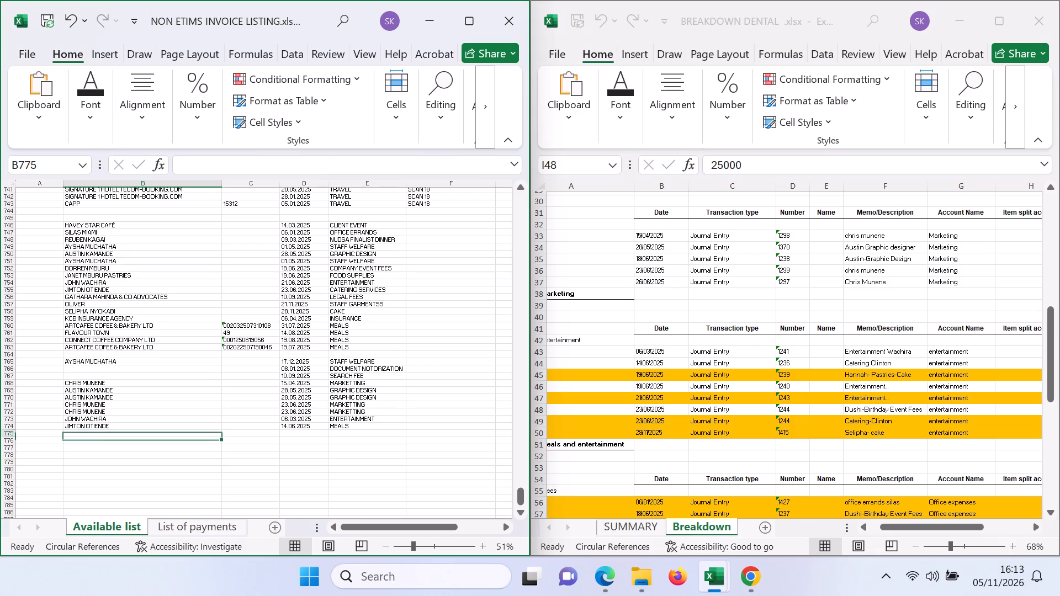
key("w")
key("BackSpace")
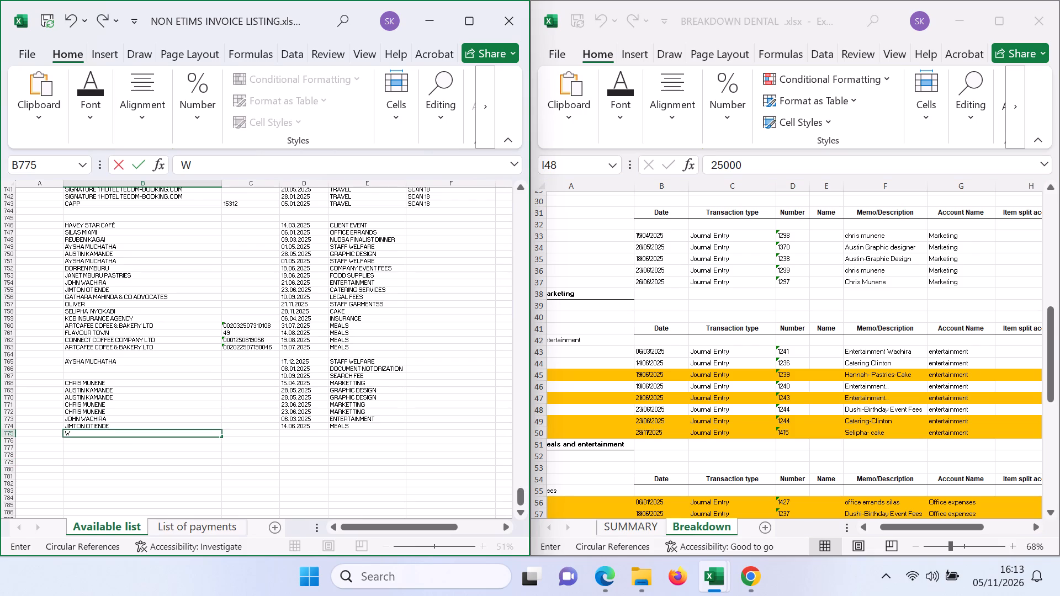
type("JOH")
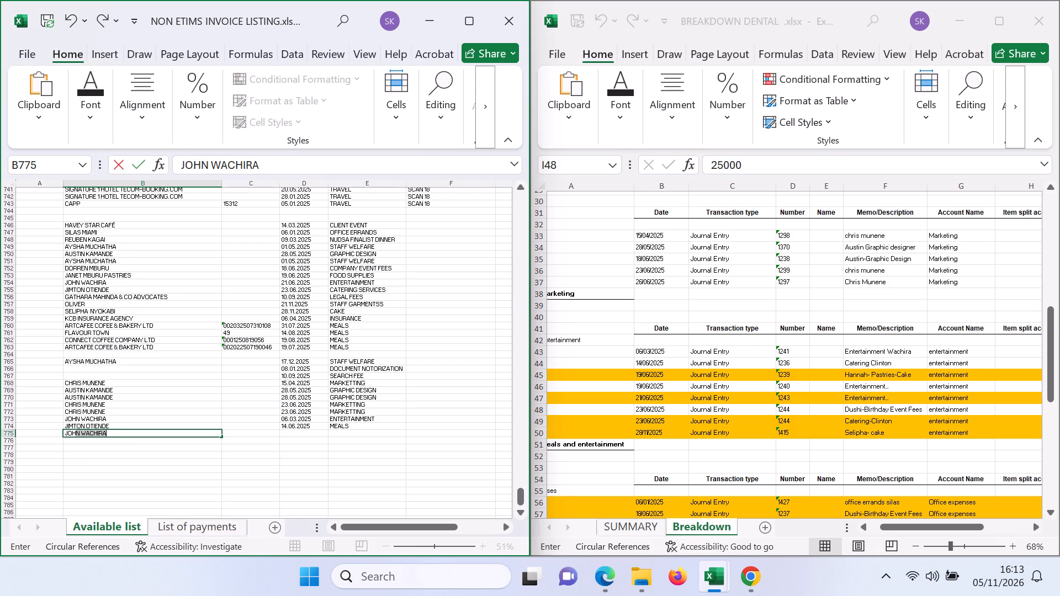
left_click(295, 435)
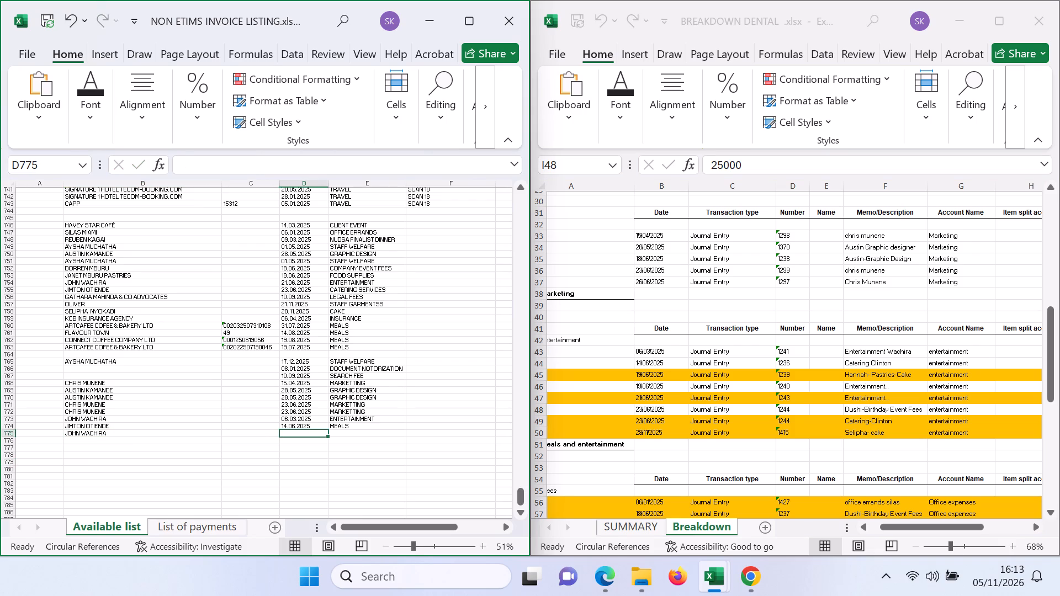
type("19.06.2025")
left_click(352, 437)
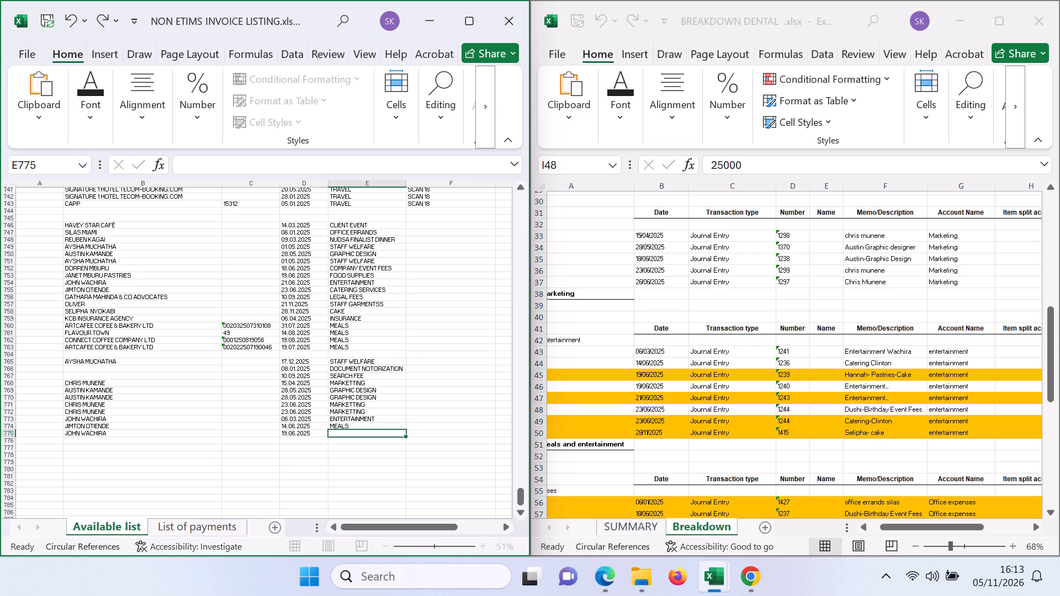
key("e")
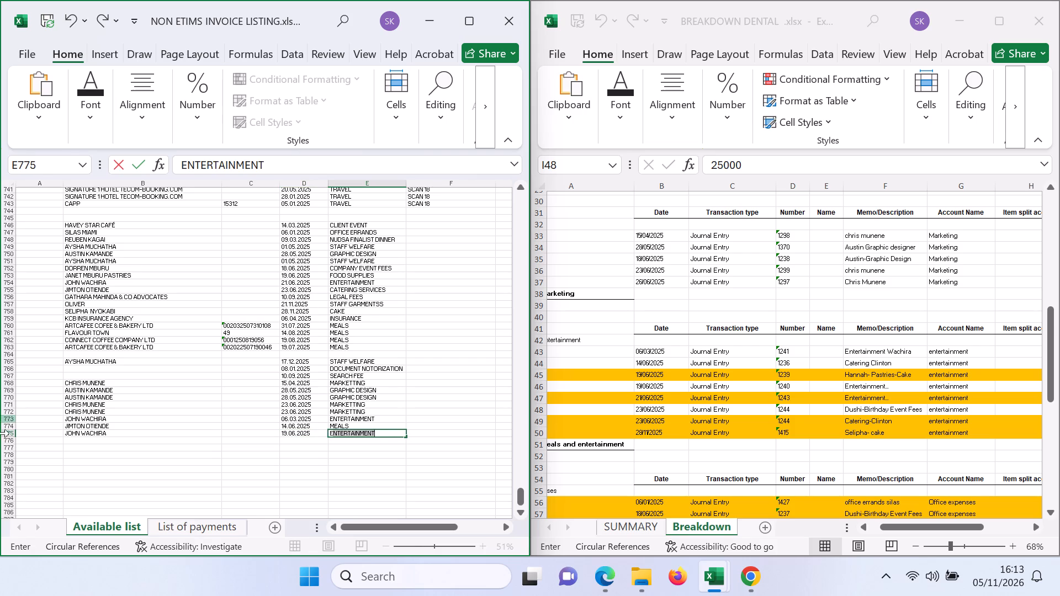
left_click(1, 435)
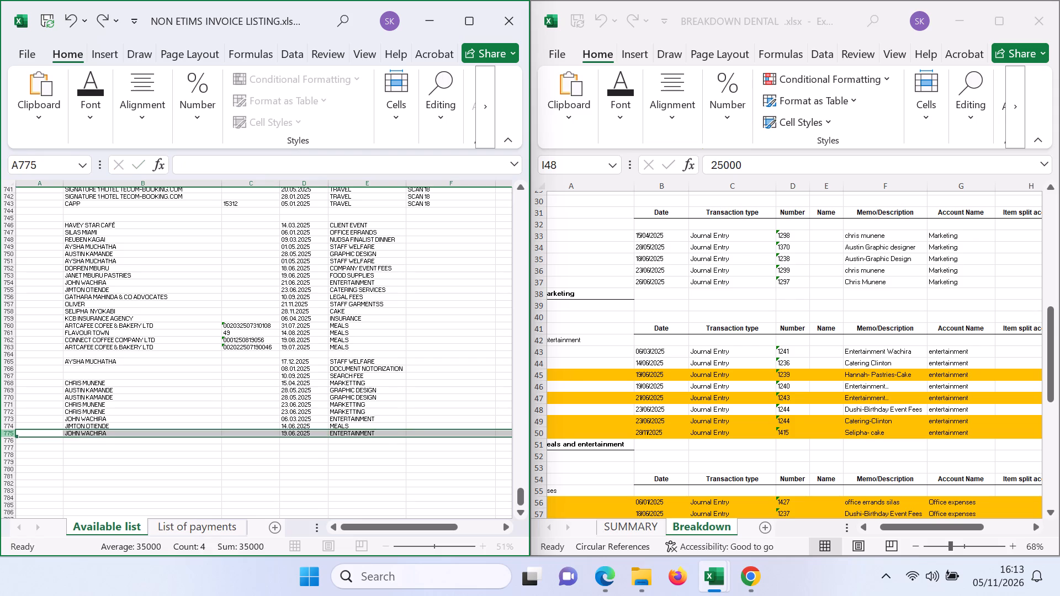
Copy the company event fees payee from row 752 into row 776 for the Dushi birthday event entry.
left_click_drag(954, 425, 790, 423)
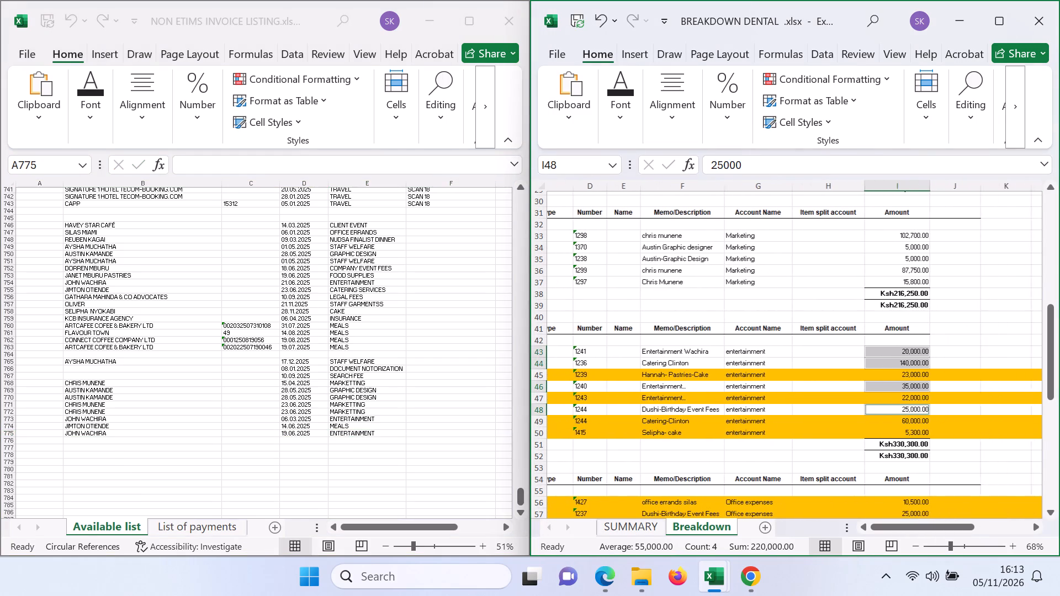
left_click_drag(492, 480, 370, 485)
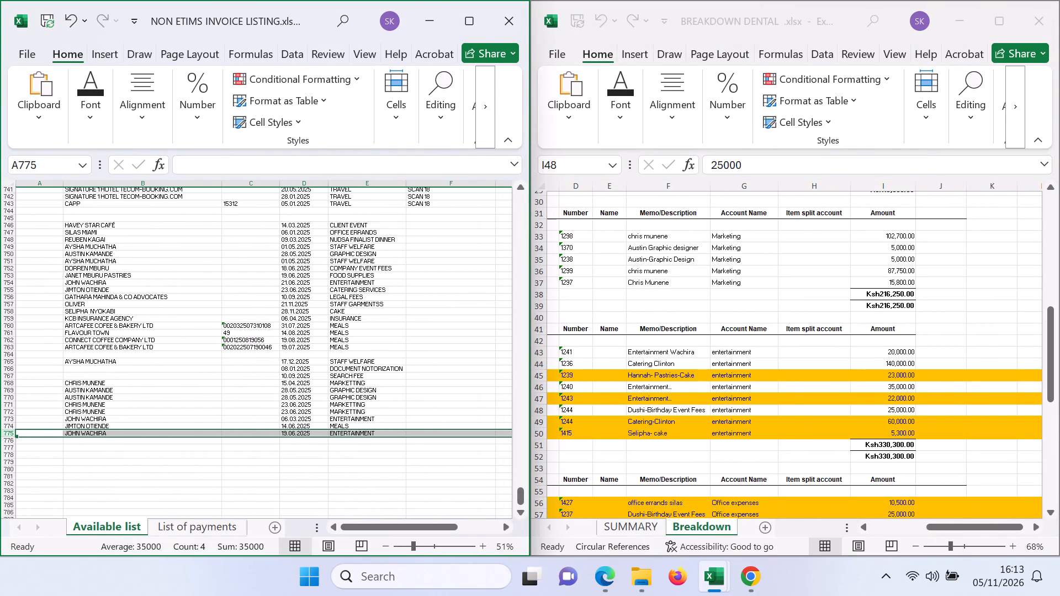
left_click_drag(715, 409, 891, 412)
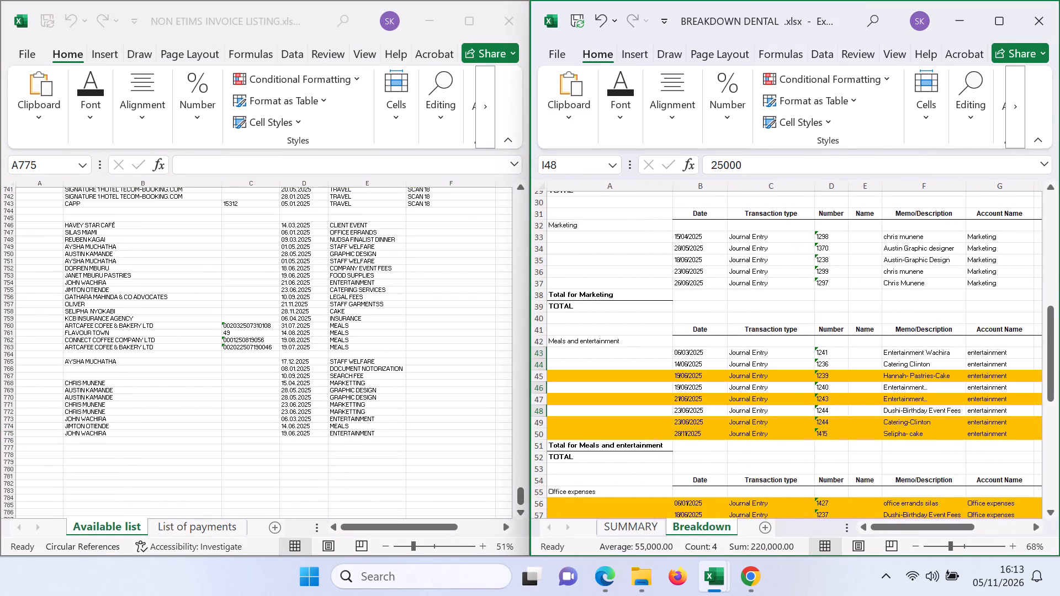
left_click(87, 446)
left_click(87, 444)
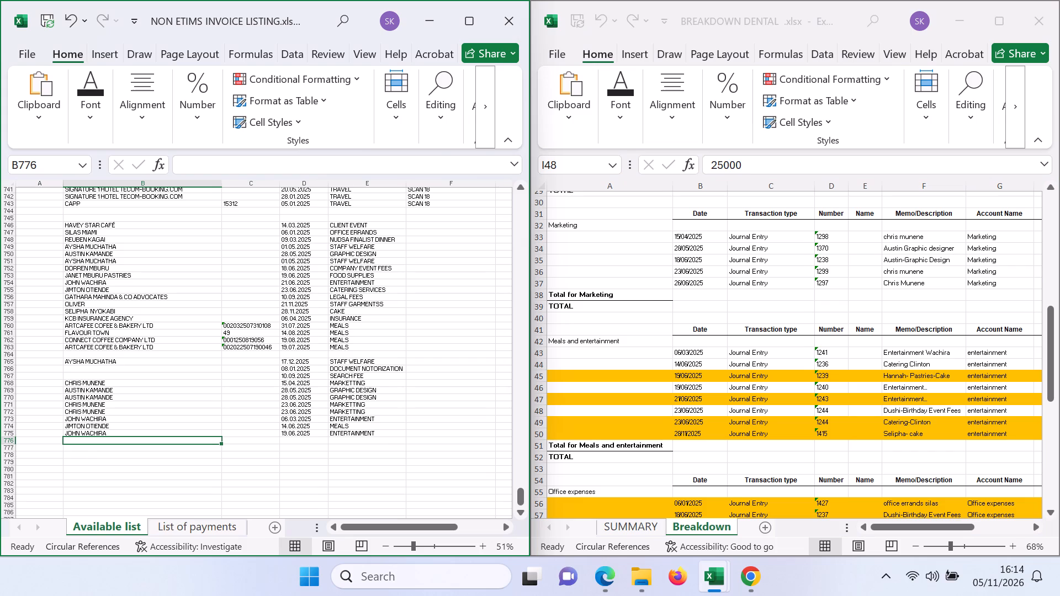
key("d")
key("BackSpace")
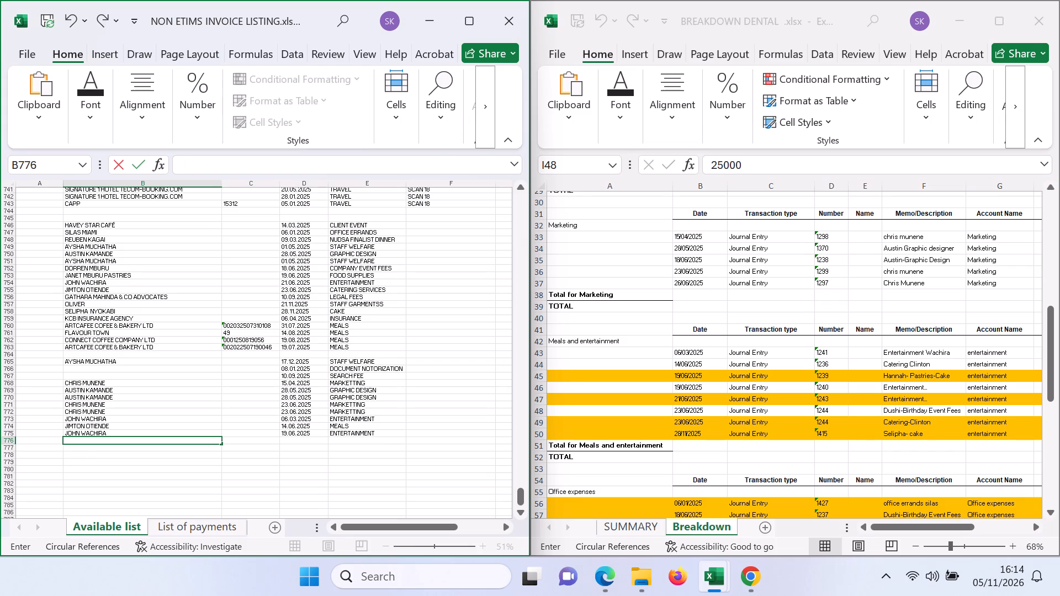
left_click(92, 268)
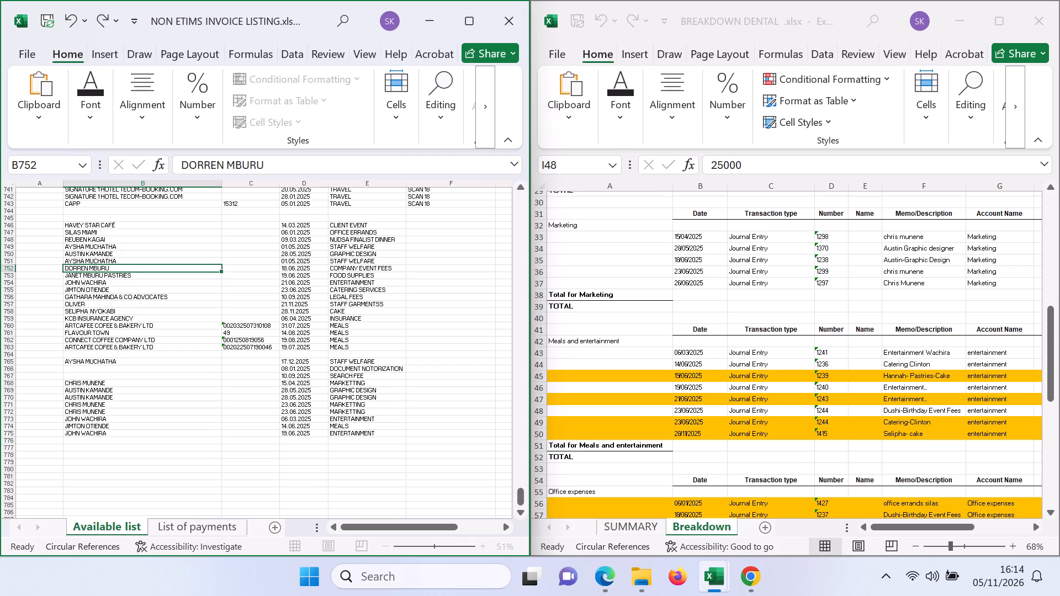
key("ctrl+c")
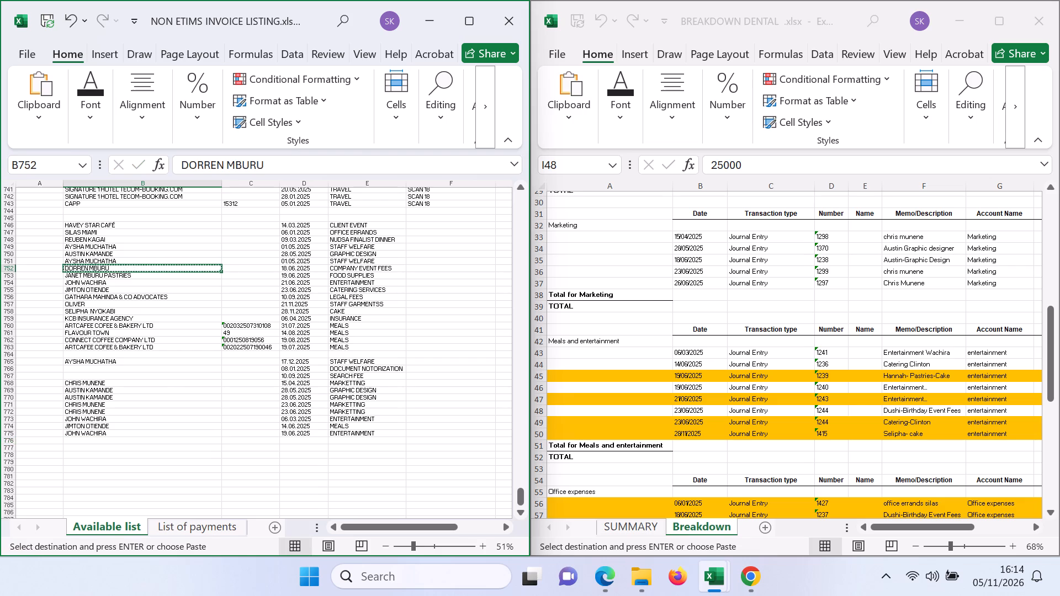
left_click(86, 443)
key("ctrl+v")
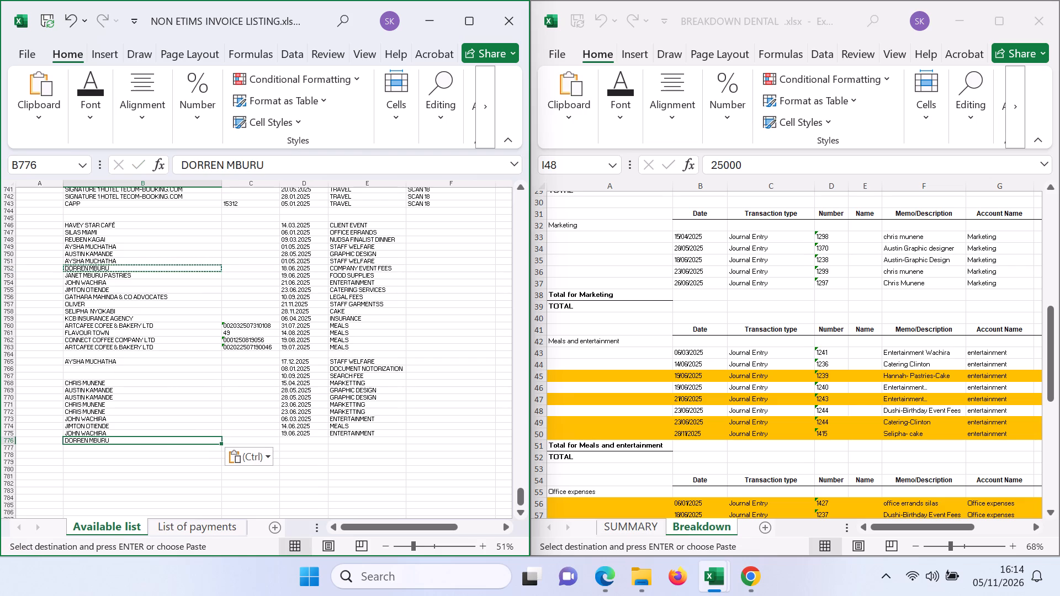
Enter the date 23.06.2025 and the description ENTERTAINMENT in row 776.
left_click(289, 440)
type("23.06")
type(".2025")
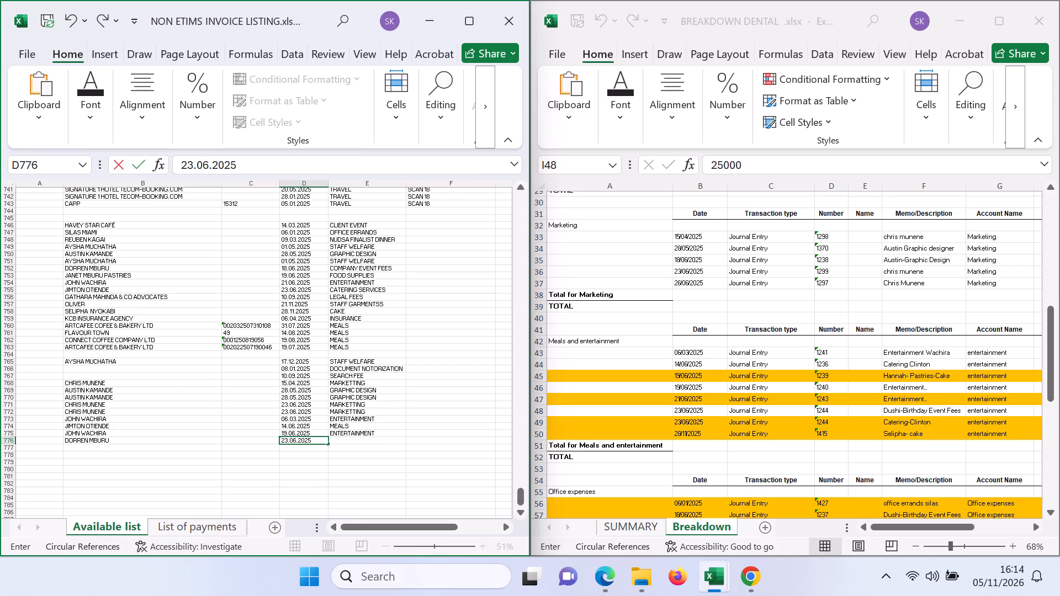
left_click(358, 439)
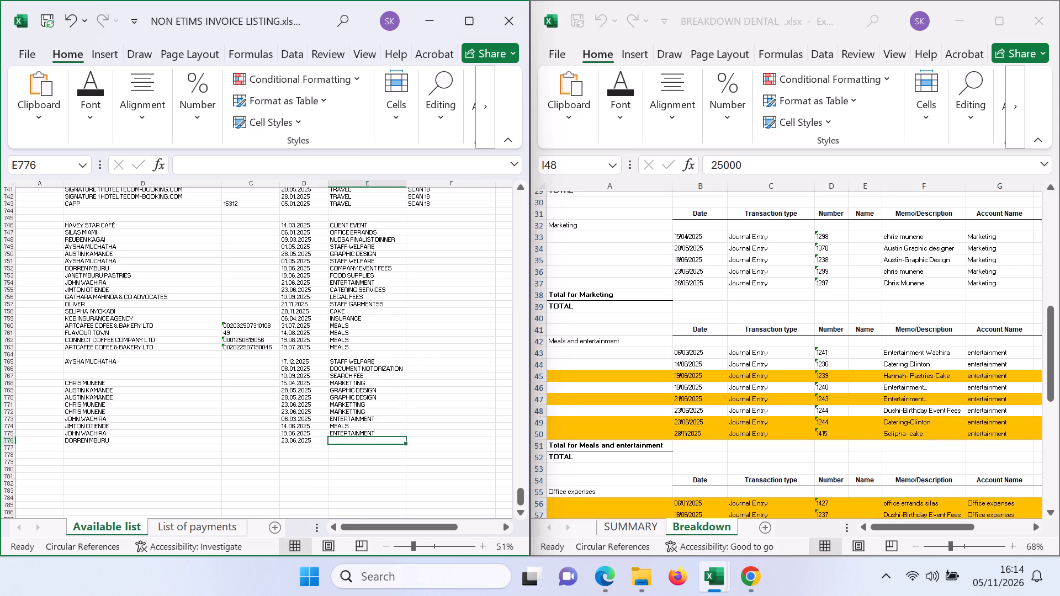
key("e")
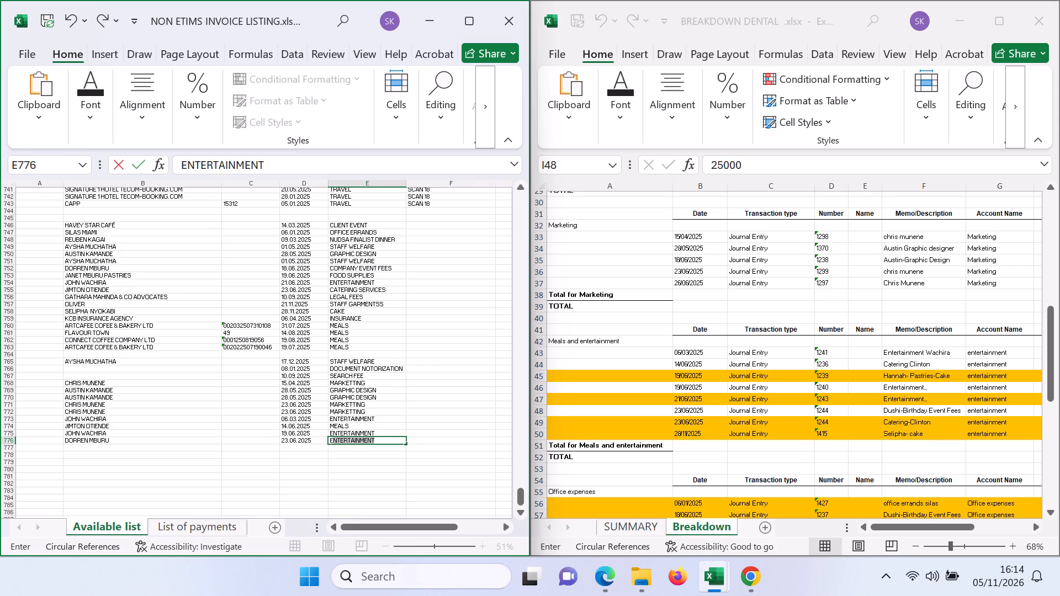
left_click(357, 462)
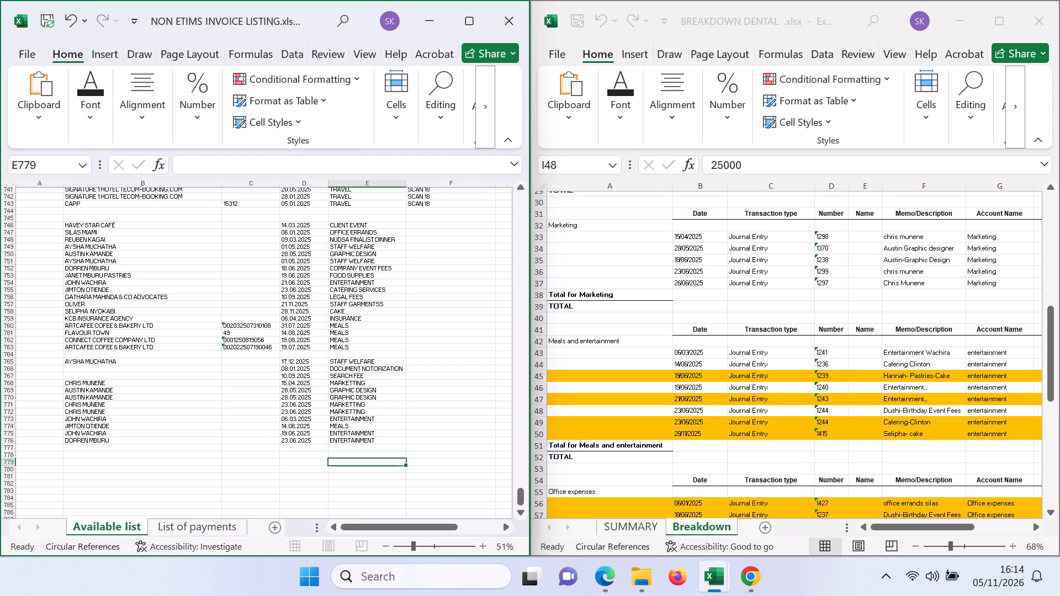
left_click(9, 440)
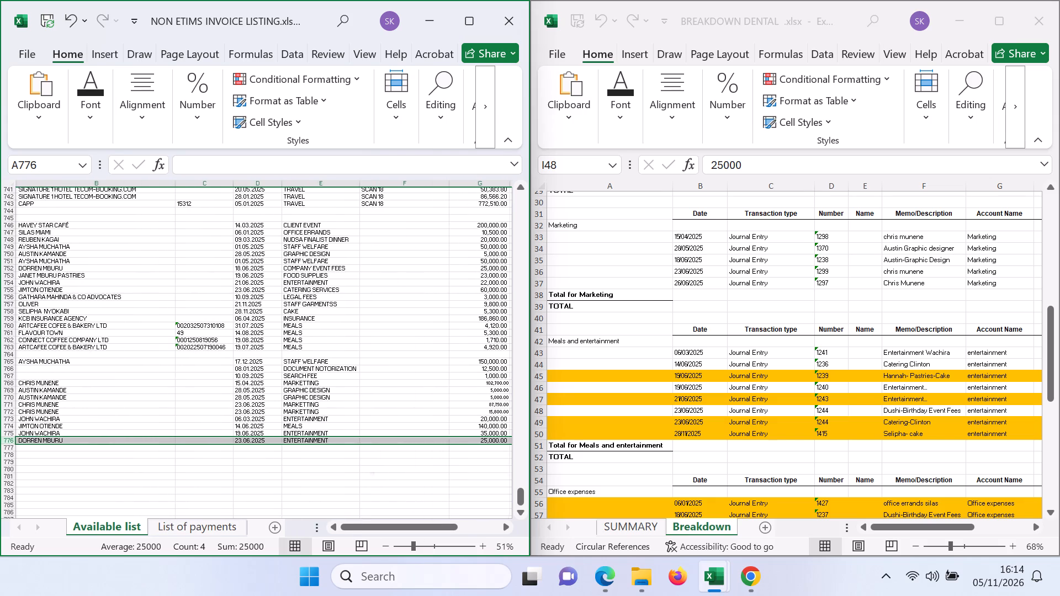
Review the office expenses, repairs and insurance sections of the Breakdown sheet for entries still missing from the listing.
left_click_drag(916, 430, 943, 342)
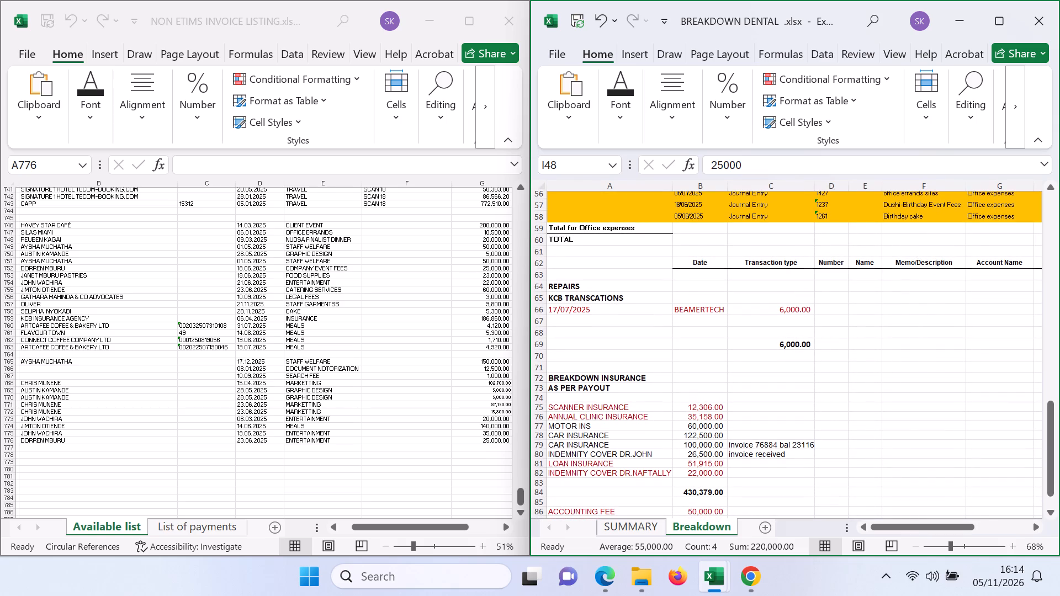
left_click(542, 424)
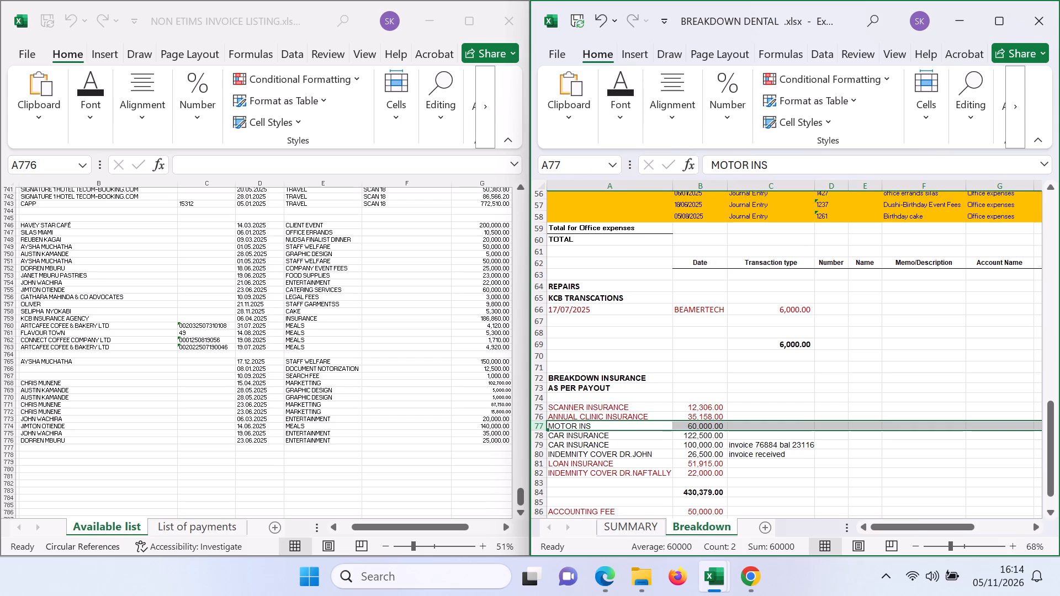
left_click(778, 477)
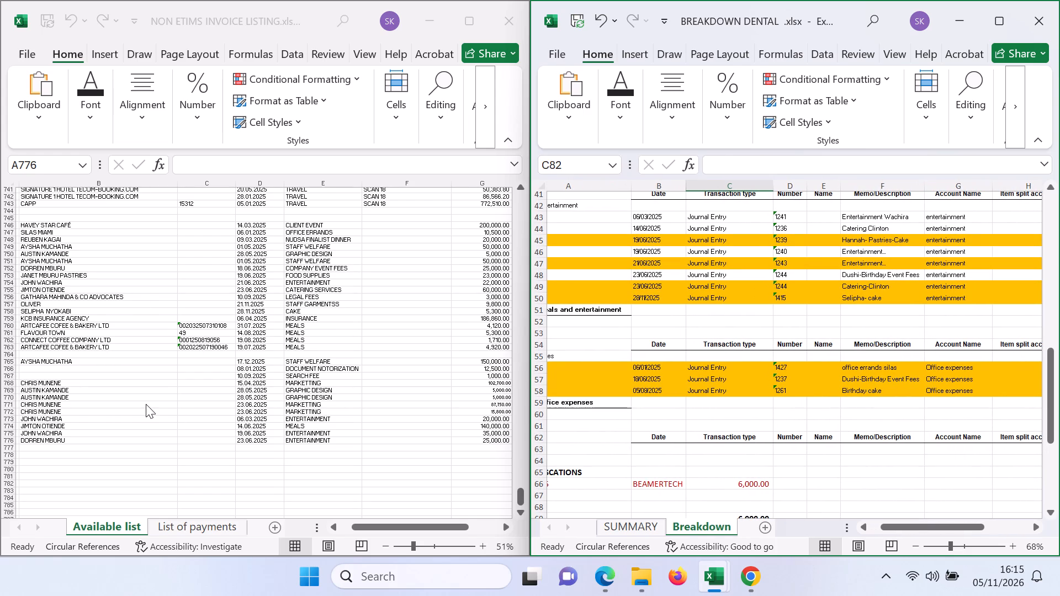
Check the combined amounts in column G for rows 765 to 776, and for rows 746 to 776.
left_click(494, 361)
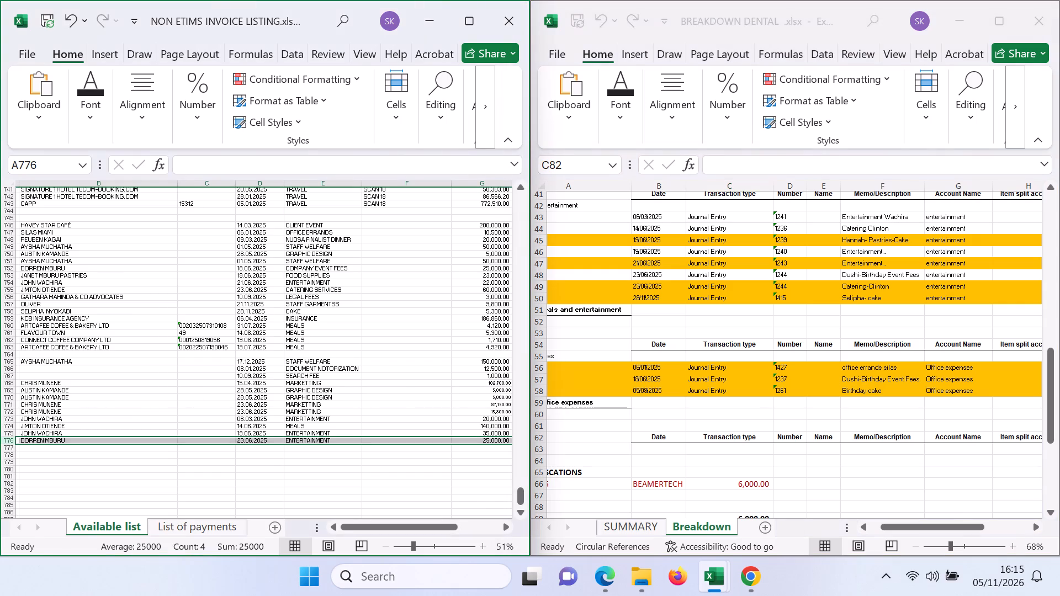
left_click(494, 361)
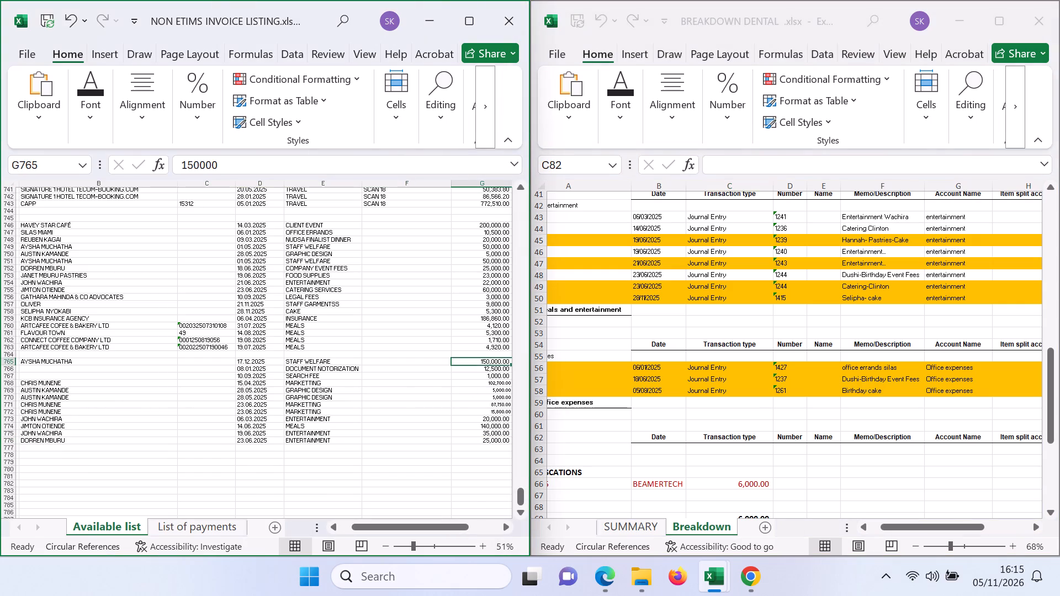
left_click(496, 441, "shift")
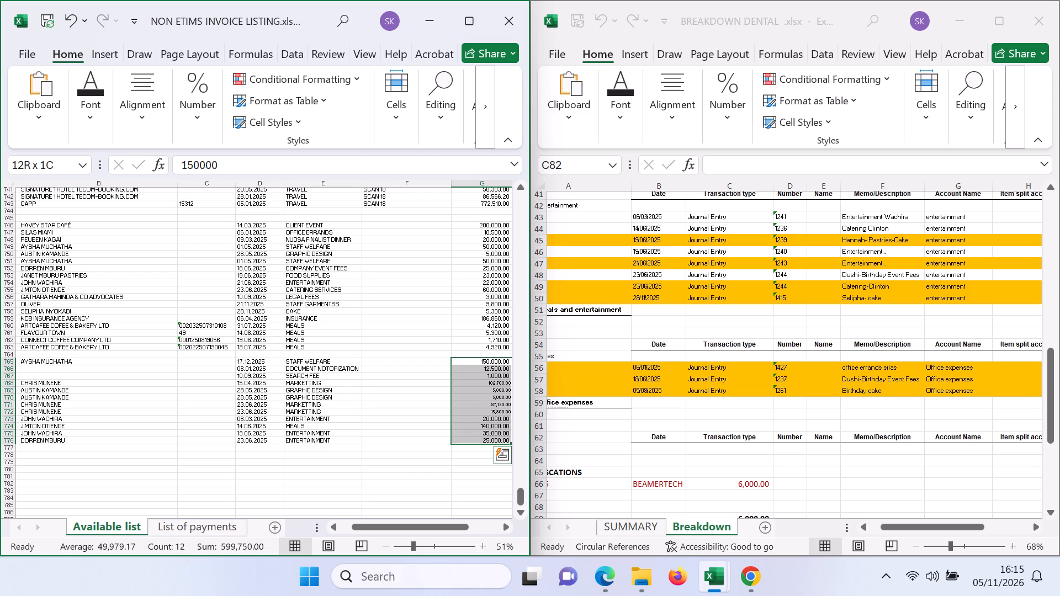
left_click_drag(836, 370, 870, 472)
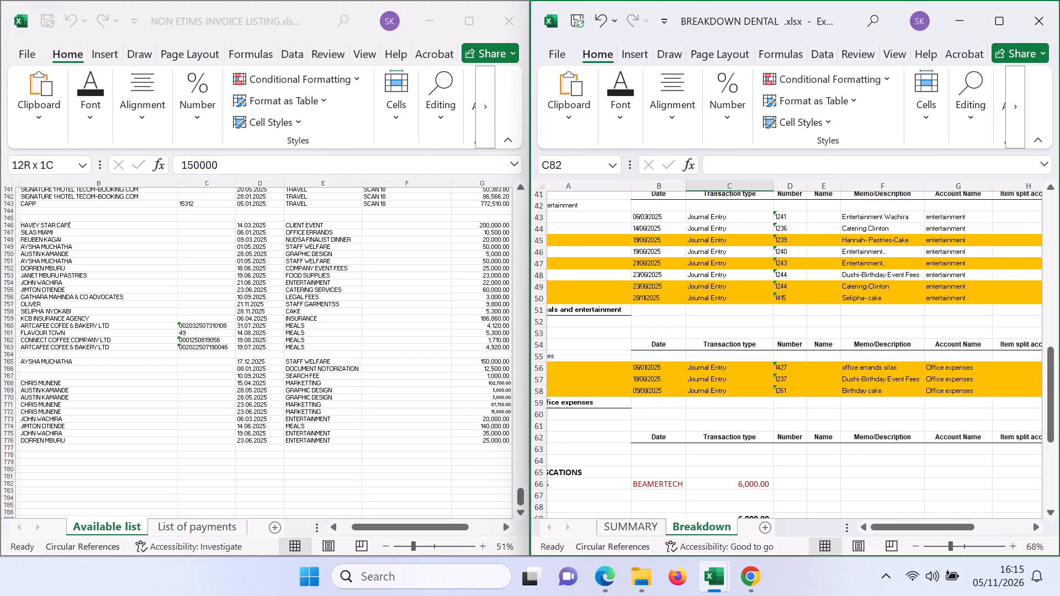
left_click(489, 226)
left_click(489, 226)
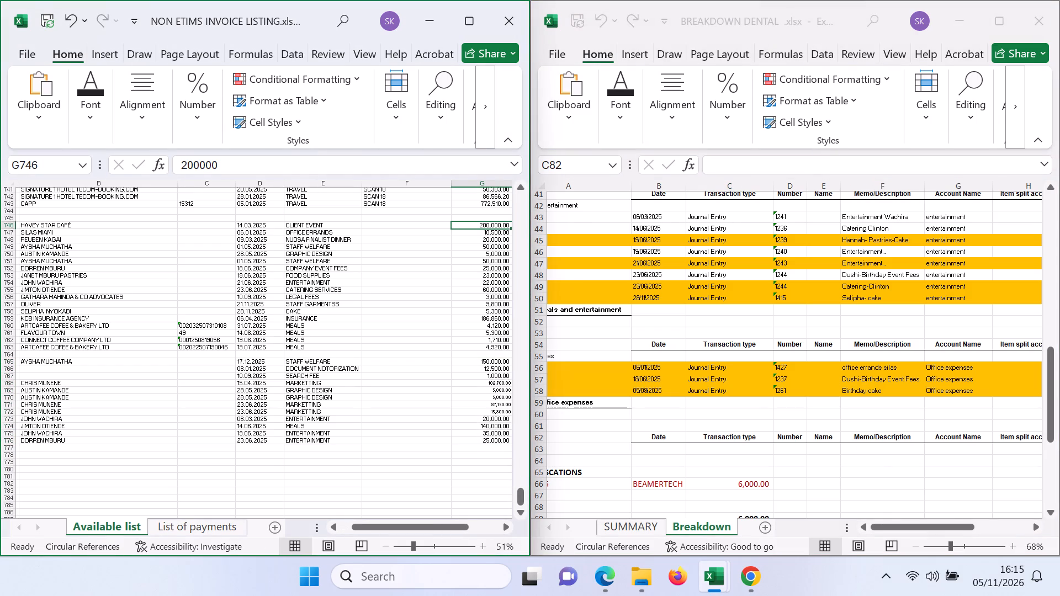
left_click(497, 434, "shift")
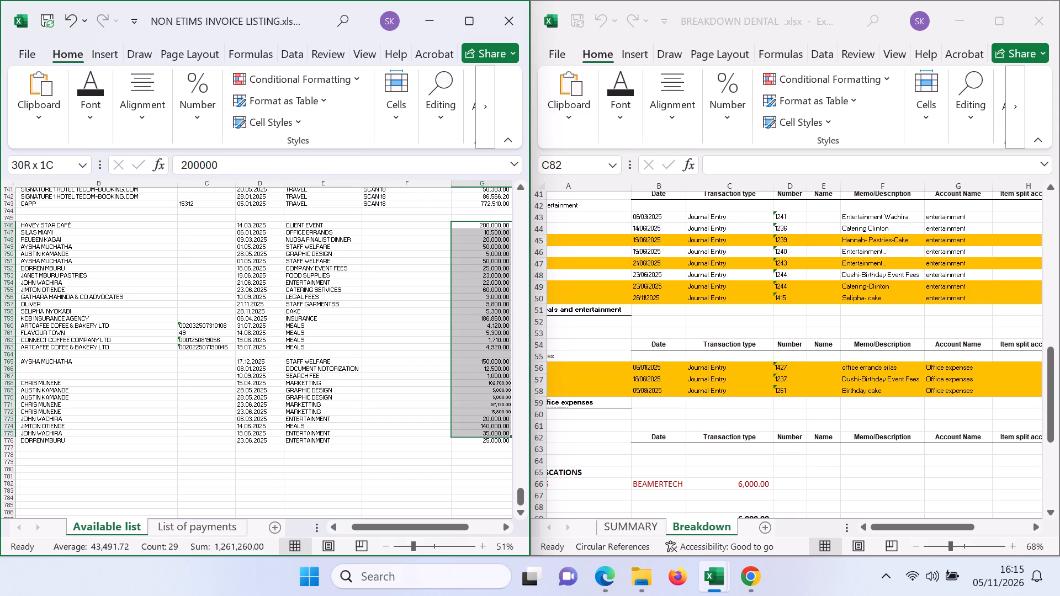
left_click(489, 441, "shift")
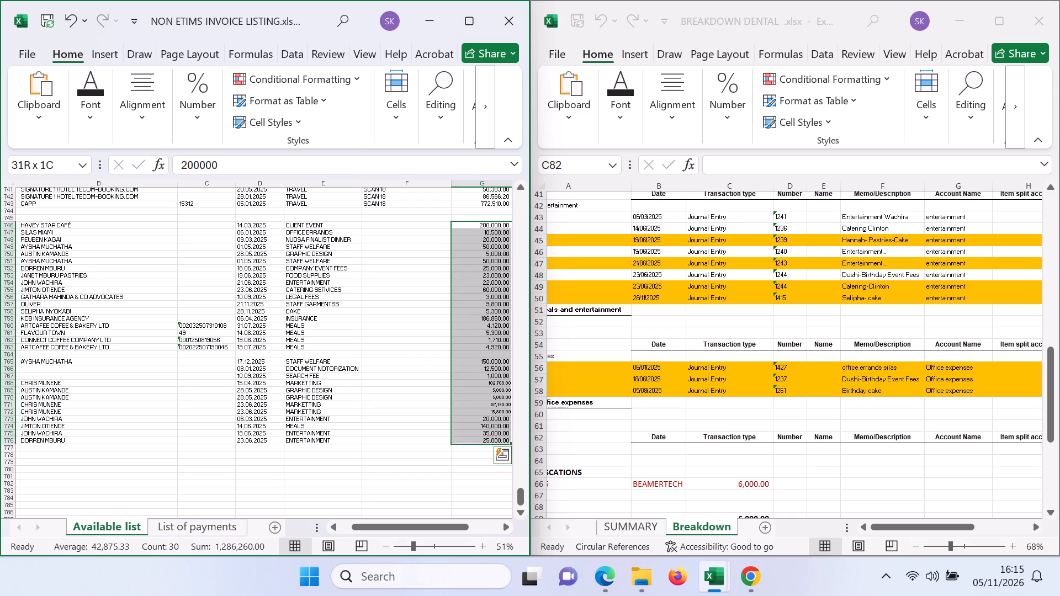
Copy the payee GATHARA MAHINDA & CO ADVOCATES from row 756 into row 767 for the search fee entry.
left_click(361, 442)
left_click(13, 375)
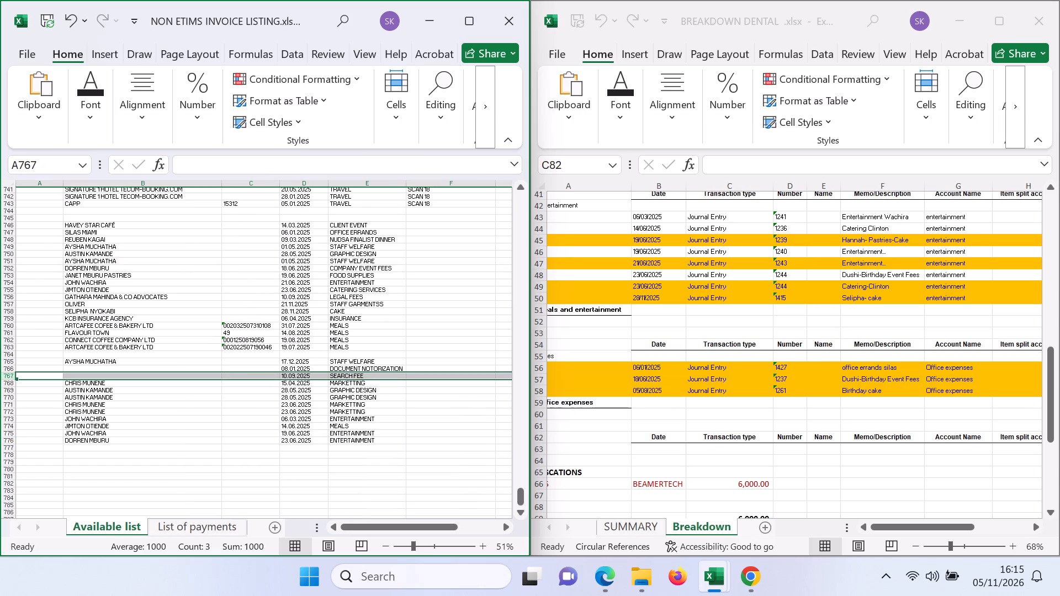
left_click(185, 415)
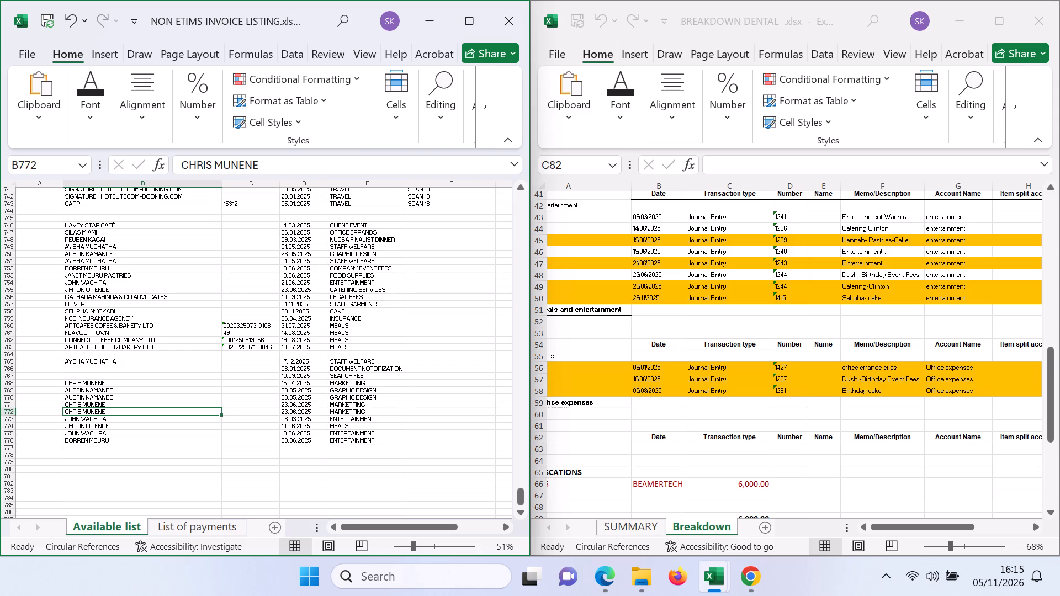
left_click(82, 370)
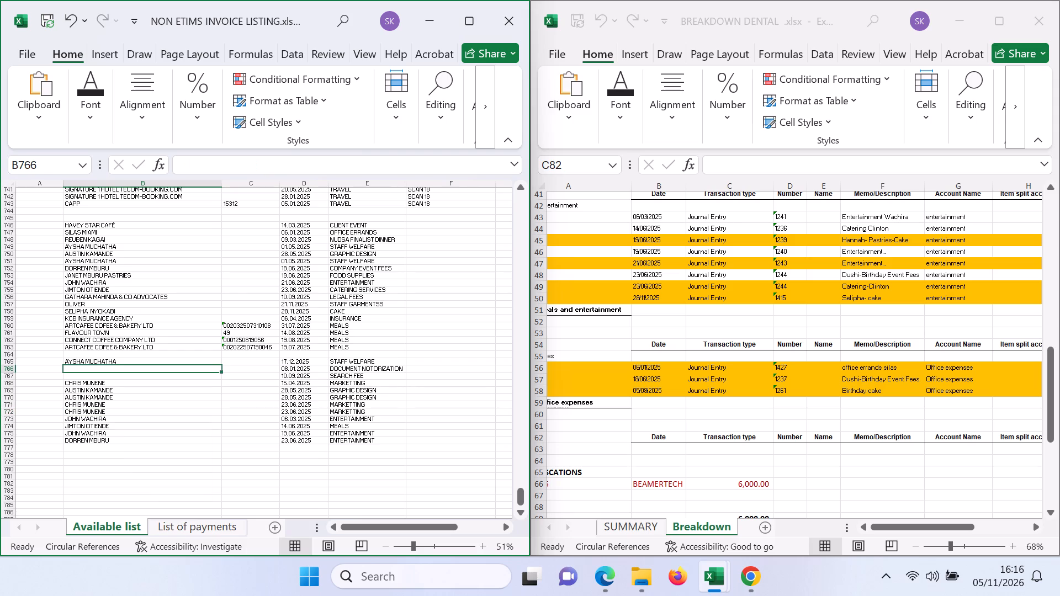
left_click(118, 294)
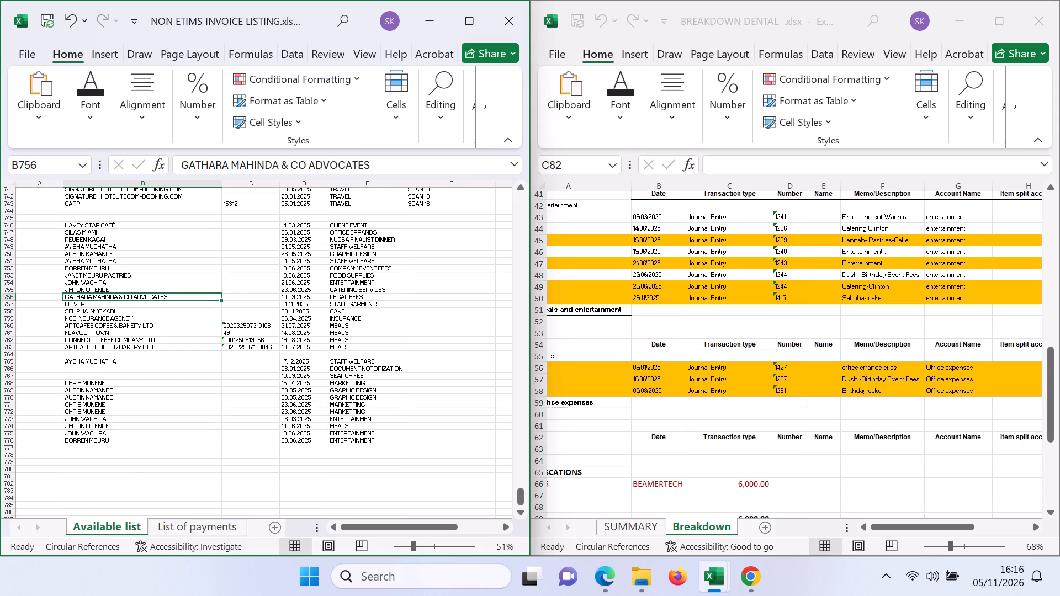
key("ctrl+c")
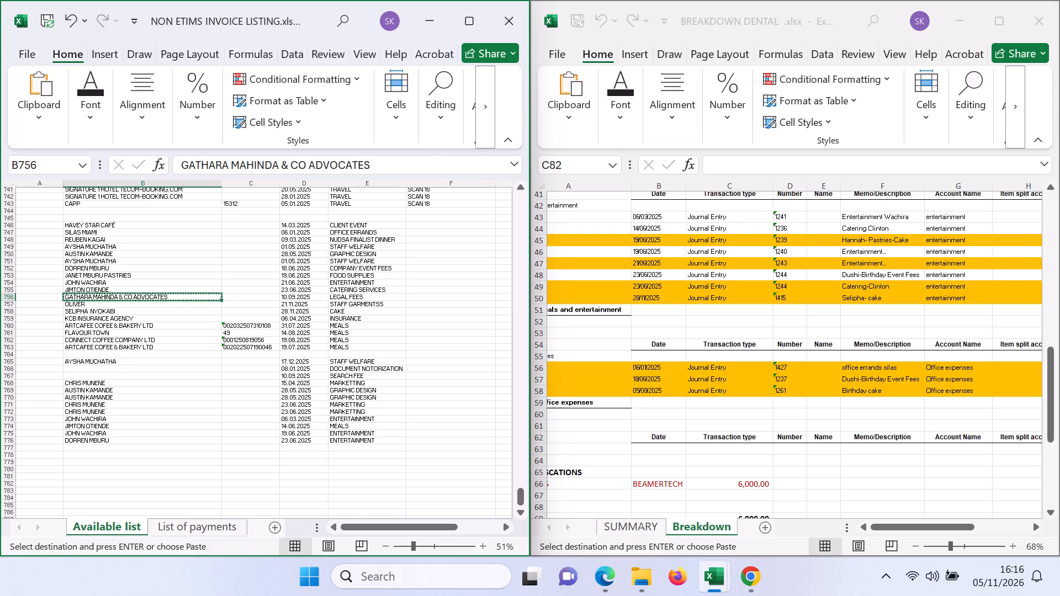
left_click(84, 376)
key("ctrl+v")
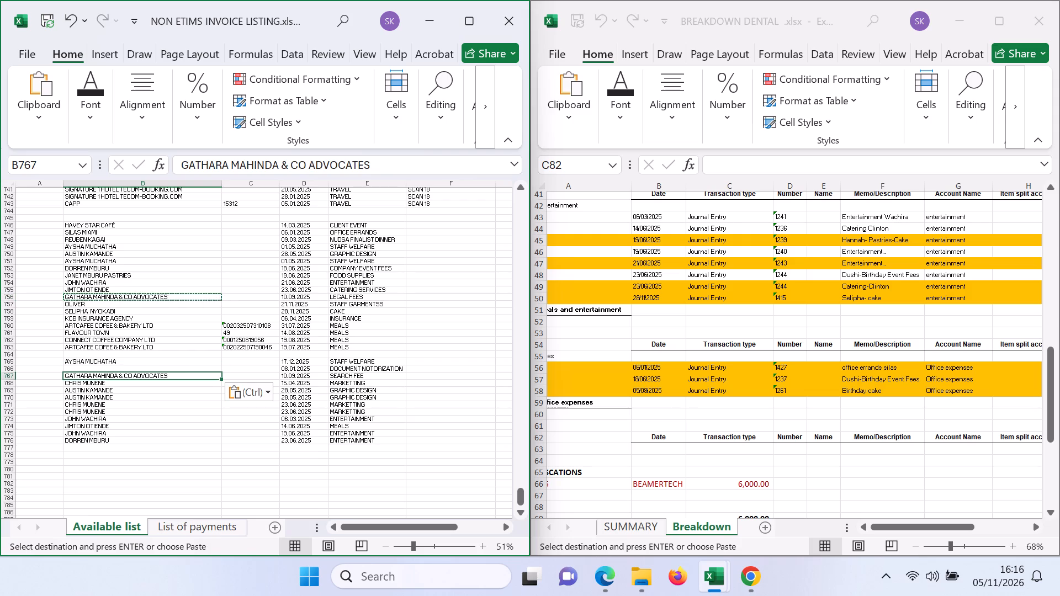
Enter the individual payee's name in column B of row 766 for the document notarization entry.
left_click(86, 367)
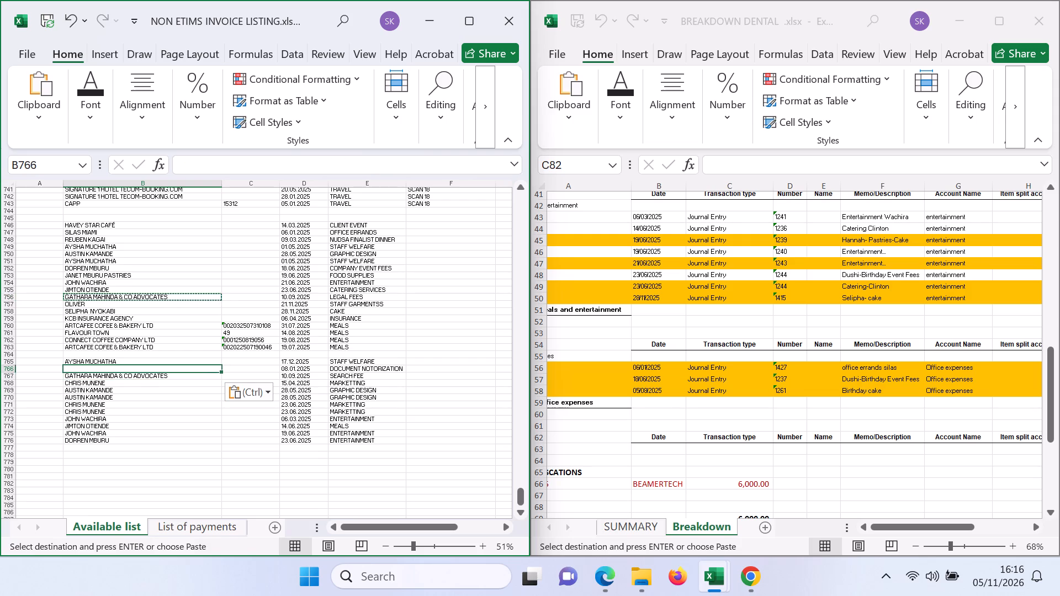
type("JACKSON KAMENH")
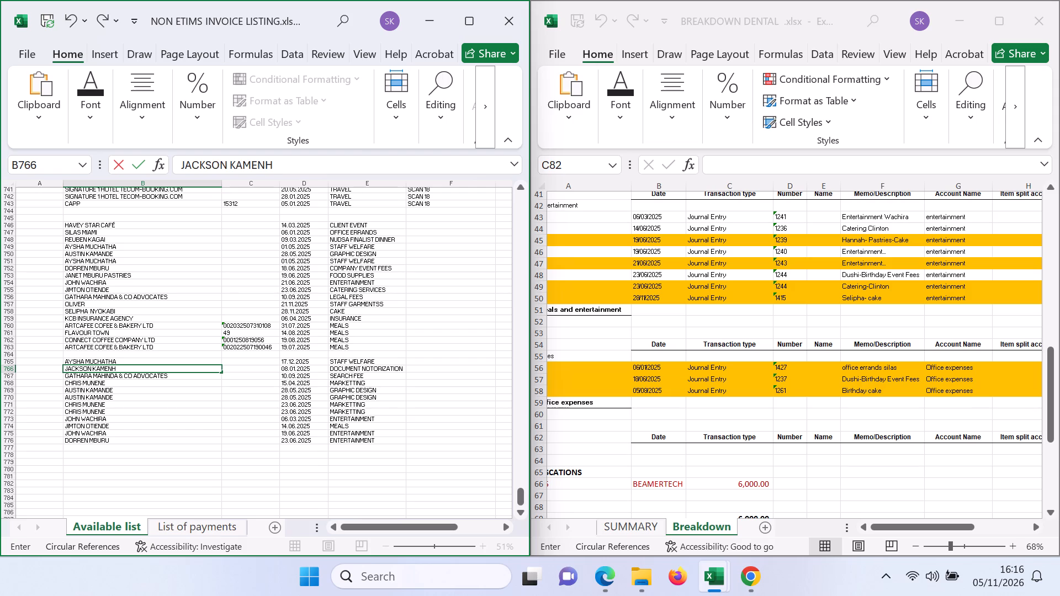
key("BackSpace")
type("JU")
Switch to Edge to view the TDS VOUCHER PDF, and search the computer for TDS files.
left_click(598, 570)
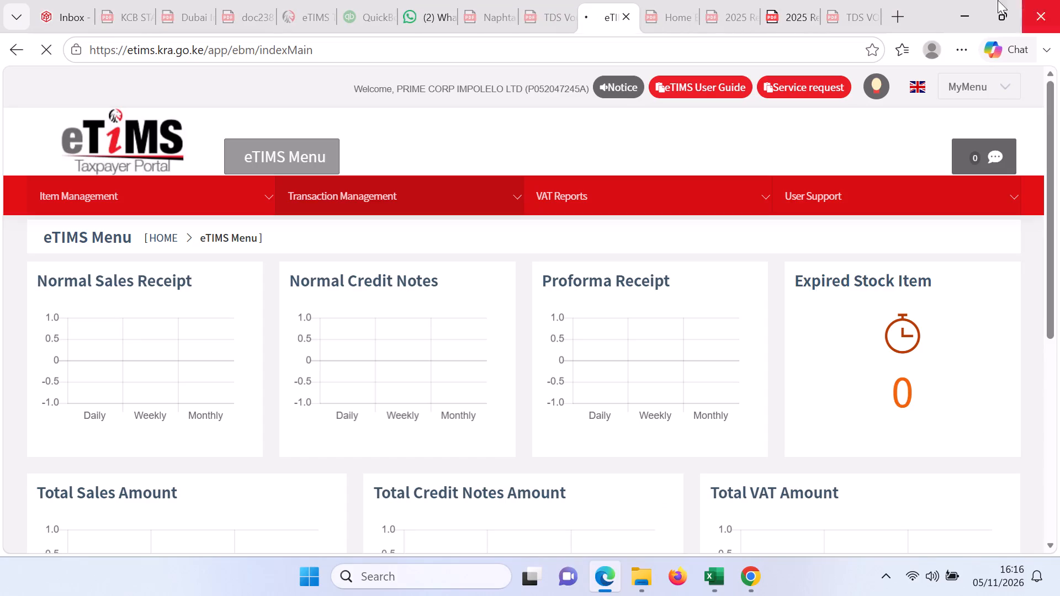
left_click(858, 15)
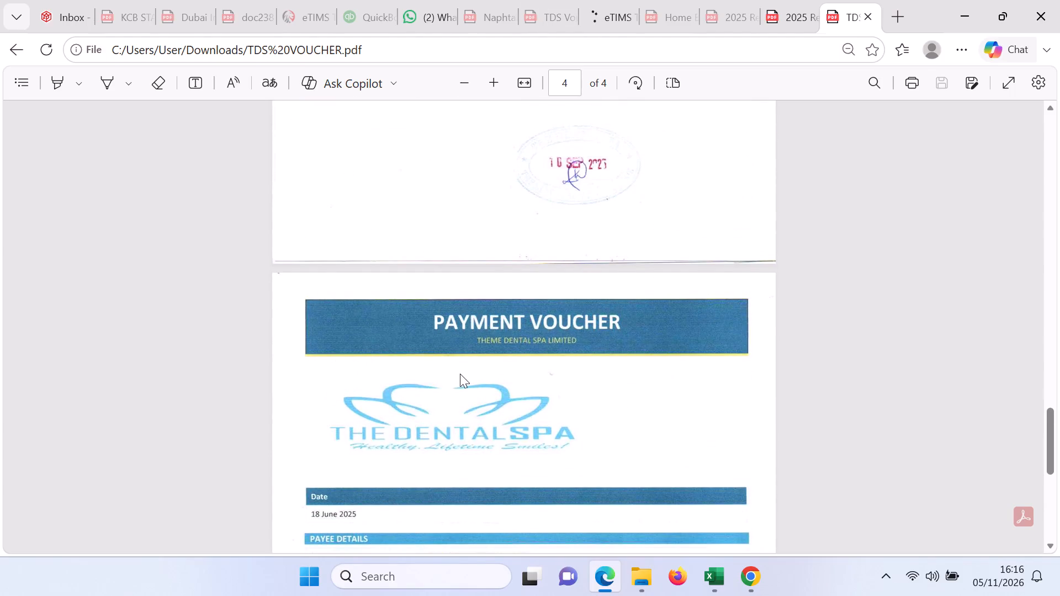
left_click(399, 579)
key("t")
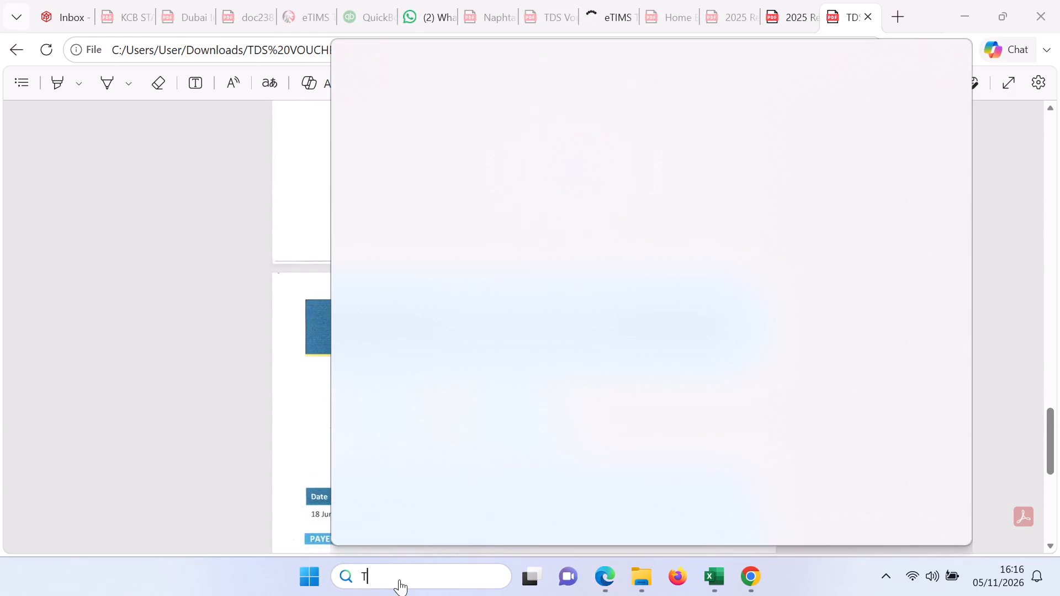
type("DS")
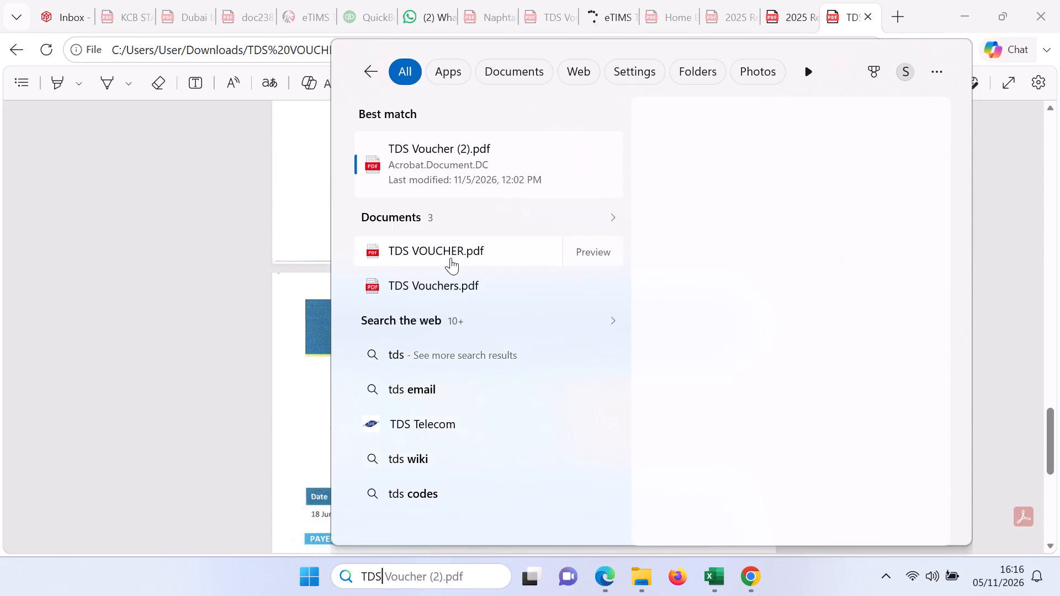
Open the TDS Vouchers PDF from the computer's search results.
double_click(447, 286)
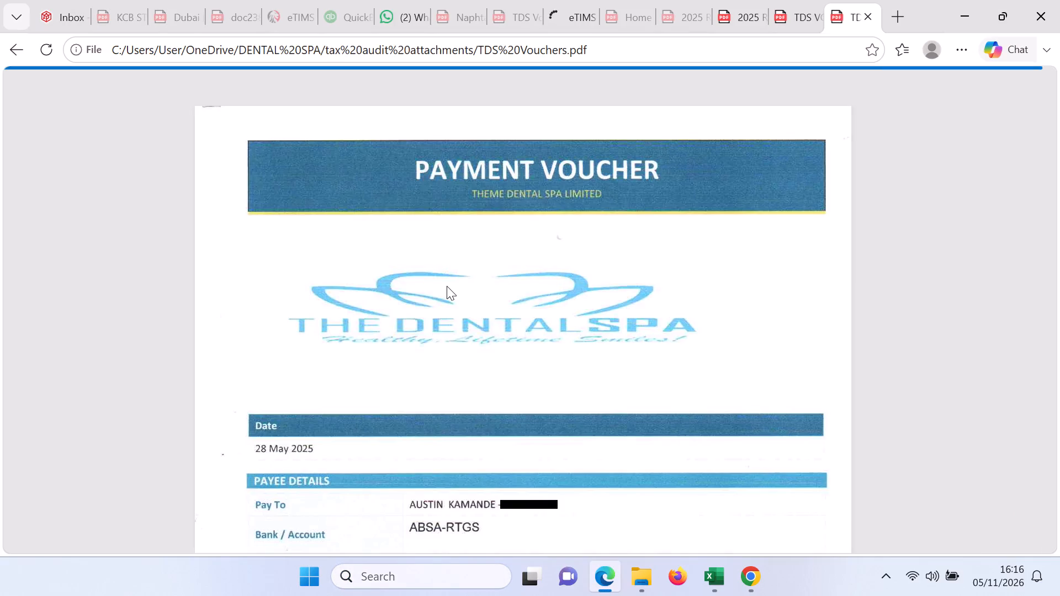